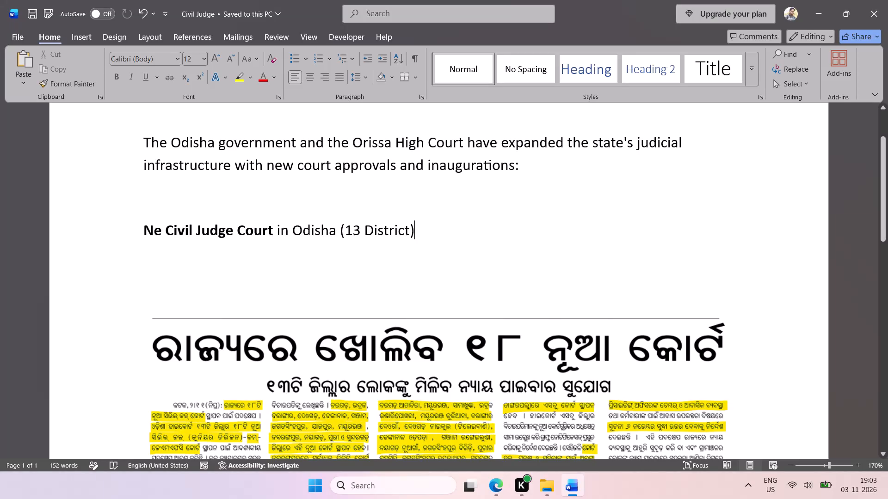
Look through the Civil Judge document, including the intro, the Odia newspaper clipping and the bulleted court news.
scroll(363, 271, down, 1)
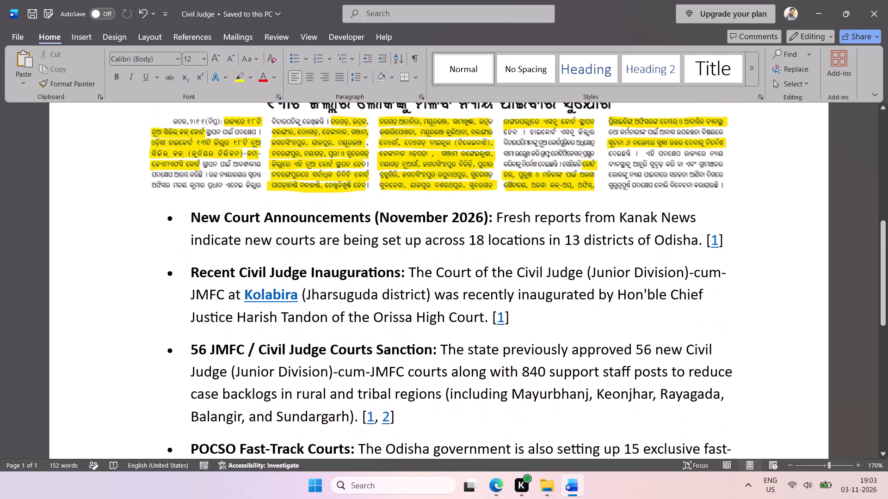
scroll(333, 278, down, 1)
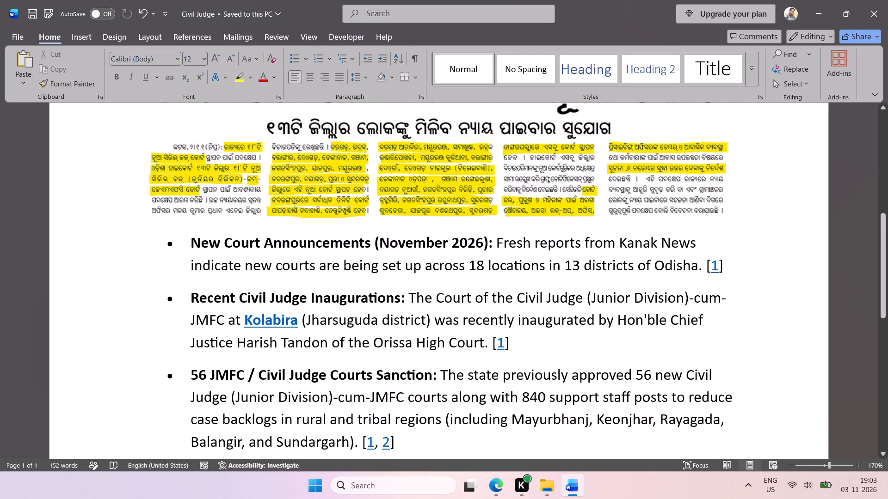
ctrl+scroll(202, 187, up, 2)
scroll(203, 186, up, 1)
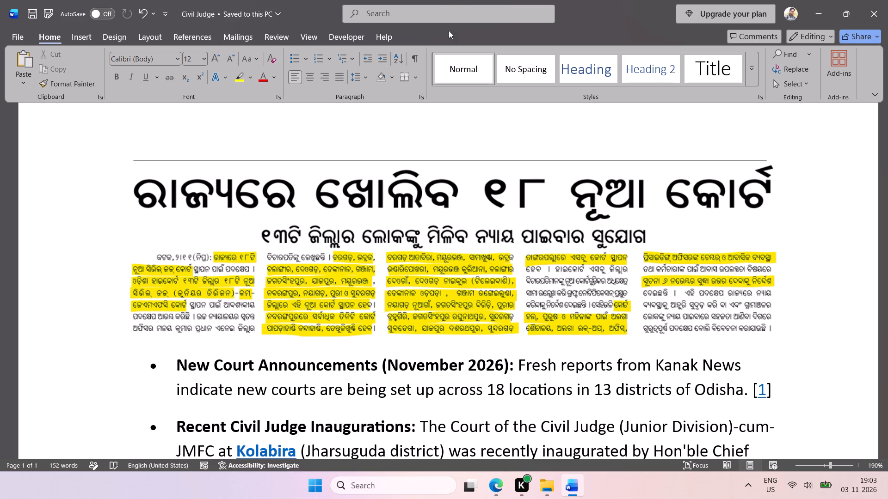
scroll(350, 364, down, 2)
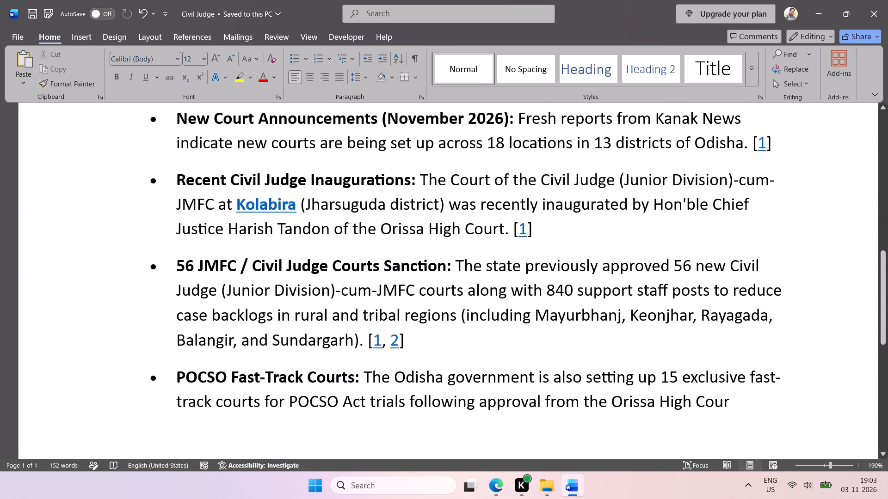
scroll(257, 265, up, 1)
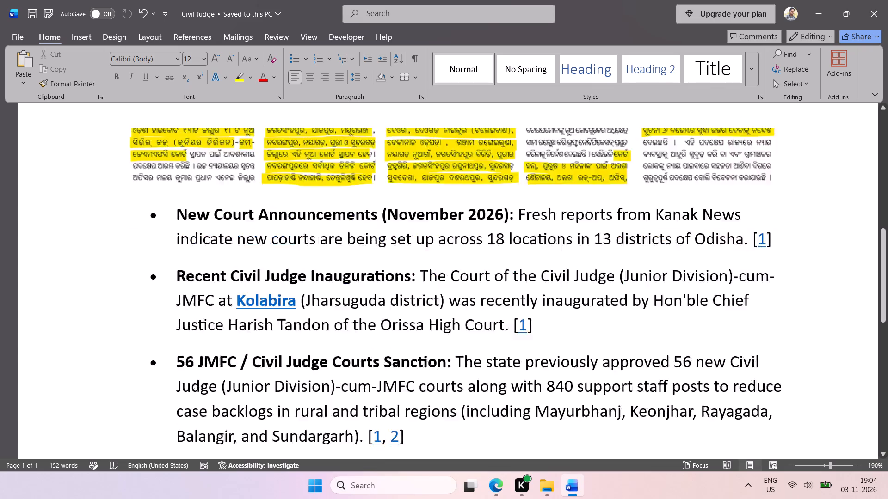
scroll(258, 263, up, 2)
scroll(256, 319, down, 1)
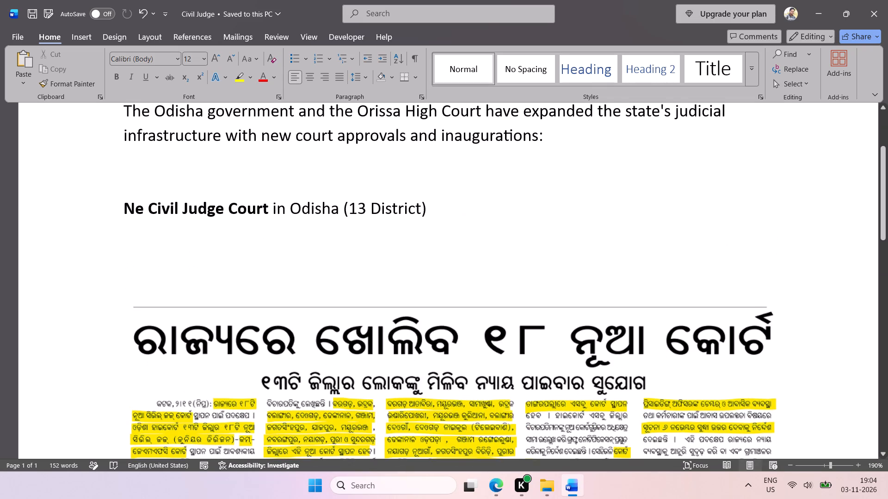
scroll(271, 272, down, 1)
Add "Junior Division Court" after "(13 District)" on the Civil Judge Court line.
click(265, 214)
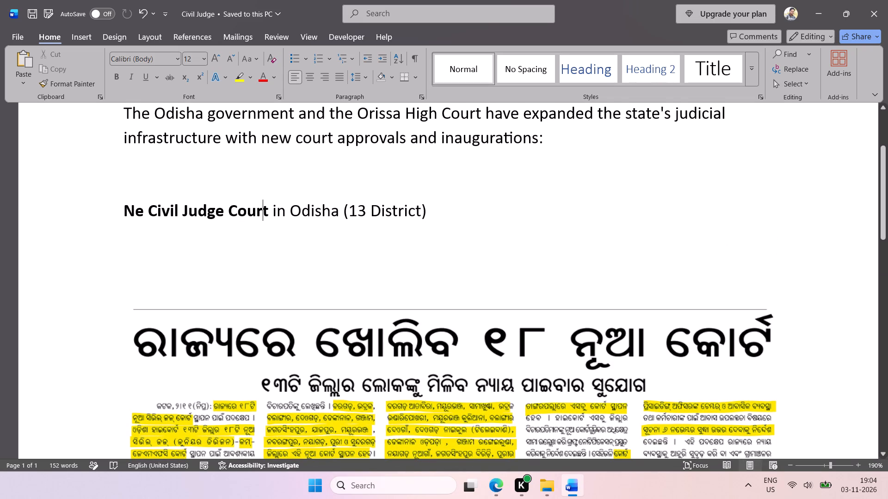
click(272, 210)
click(351, 213)
click(446, 216)
key(space)
text(Junior)
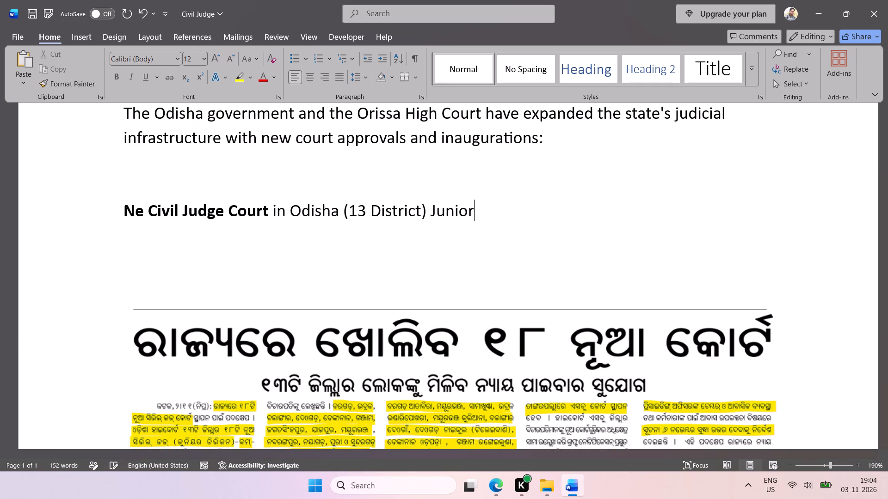
key(space)
text(Division Court)
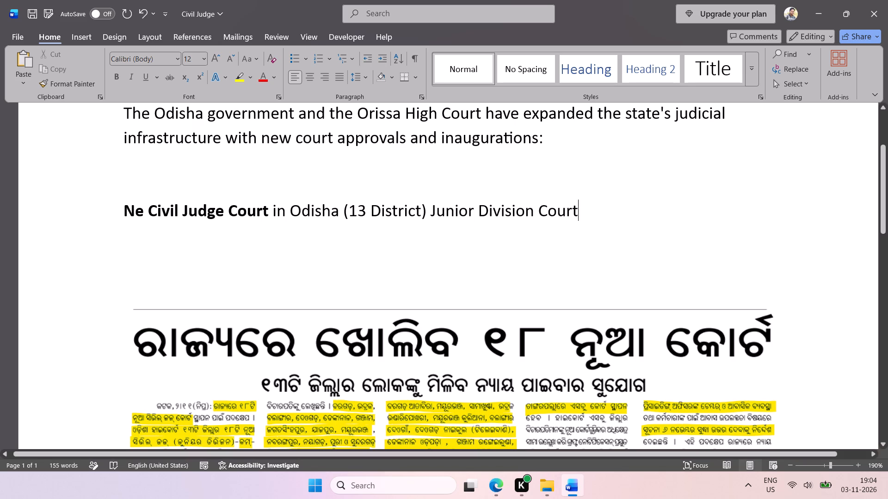
Move "(13 District)" to the end of the line, after "Junior Division Court".
drag(433, 207, 427, 211)
drag(427, 211, 342, 213)
click(404, 225)
drag(432, 207, 345, 208)
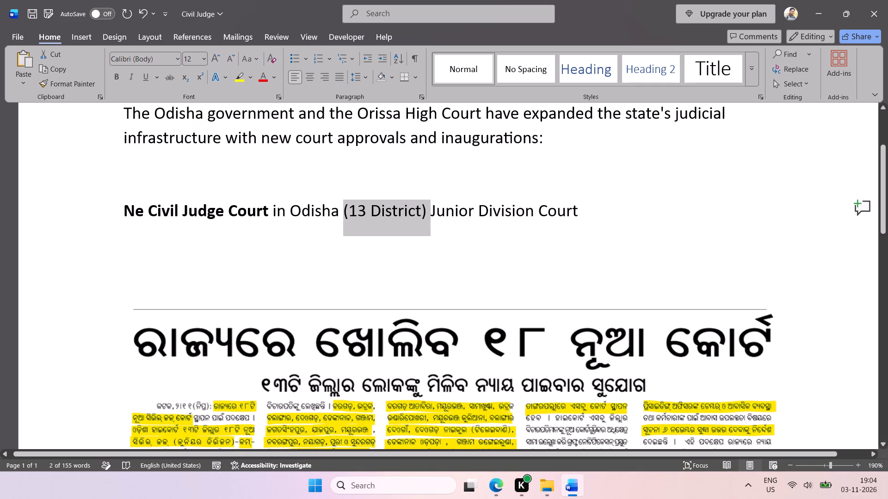
key(ctrl+x)
click(527, 206)
key(space)
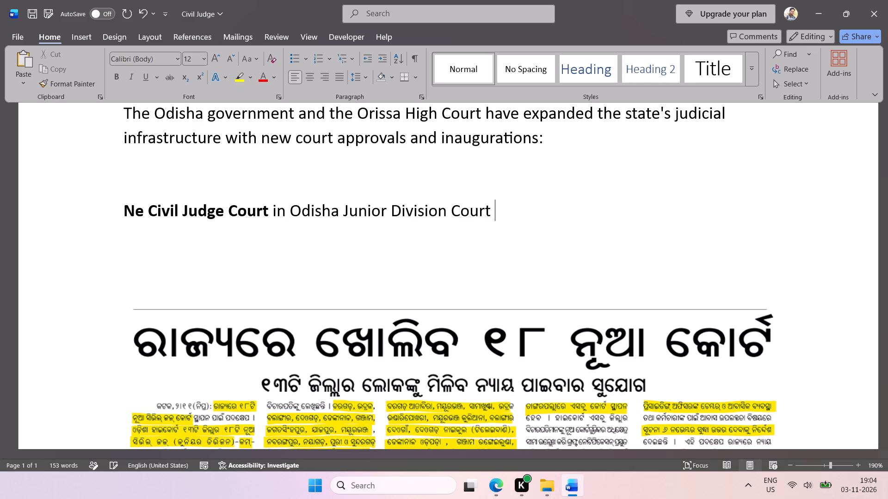
key(ctrl+v)
Insert two extra spaces between "Odisha" and "Junior Division Court".
click(340, 212)
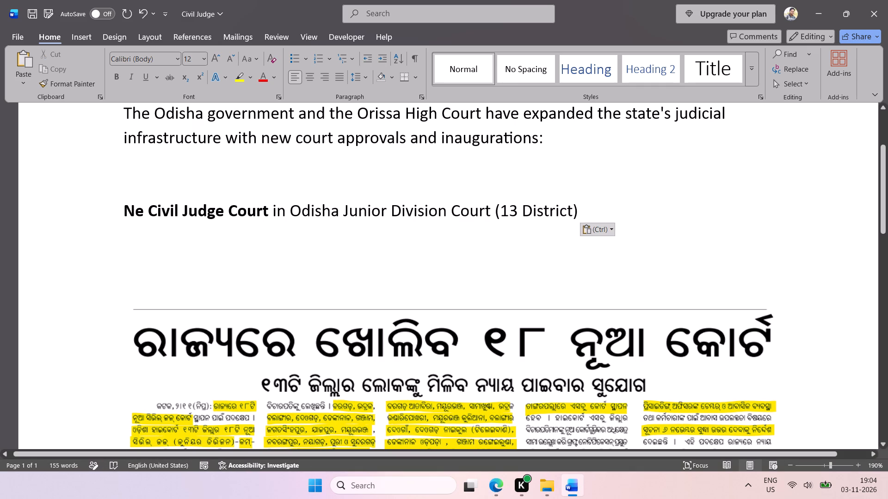
key(space)
key(space)
Examine the highlighted newspaper clipping and the bullet points beneath it at a larger zoom.
scroll(401, 212, down, 1)
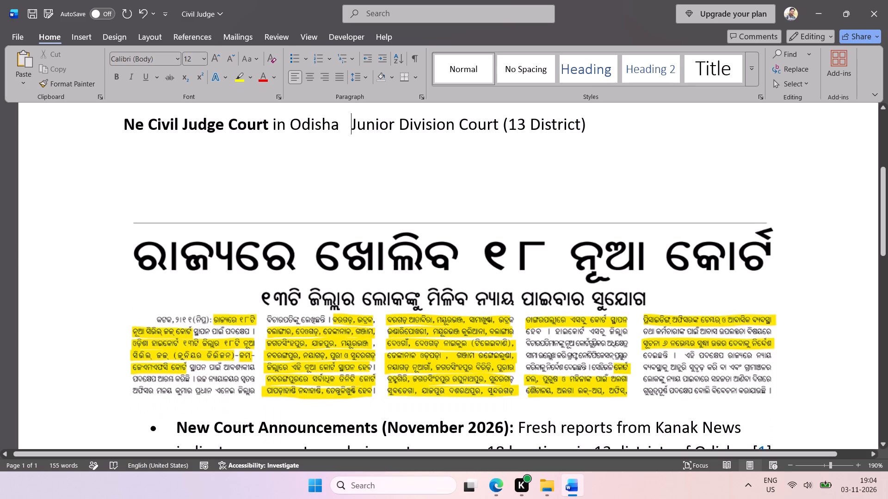
scroll(413, 233, down, 1)
ctrl+scroll(321, 205, up, 3)
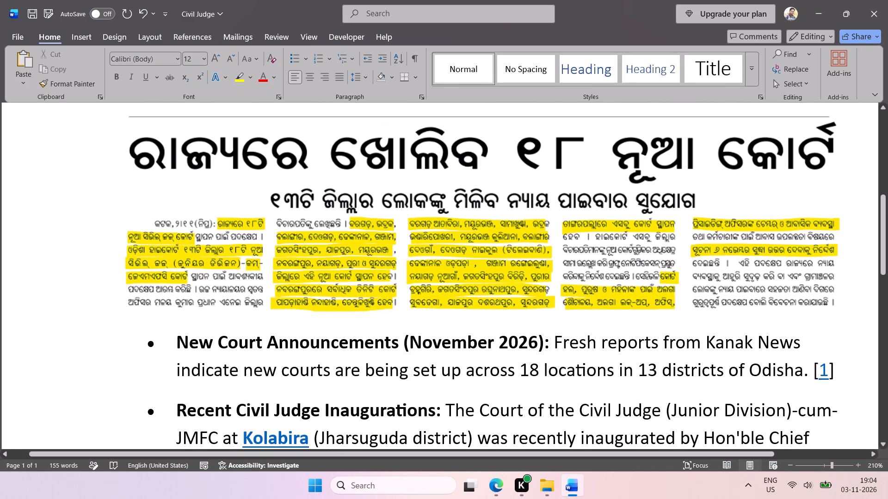
scroll(439, 242, up, 1)
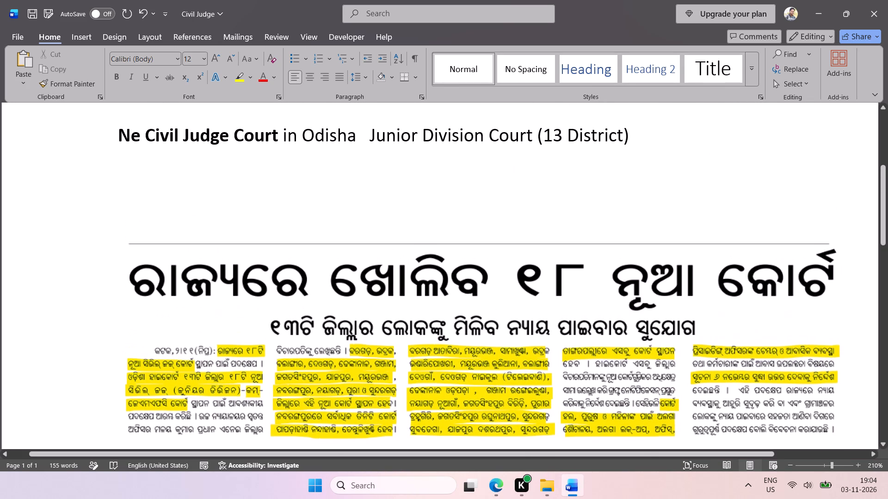
scroll(439, 242, up, 1)
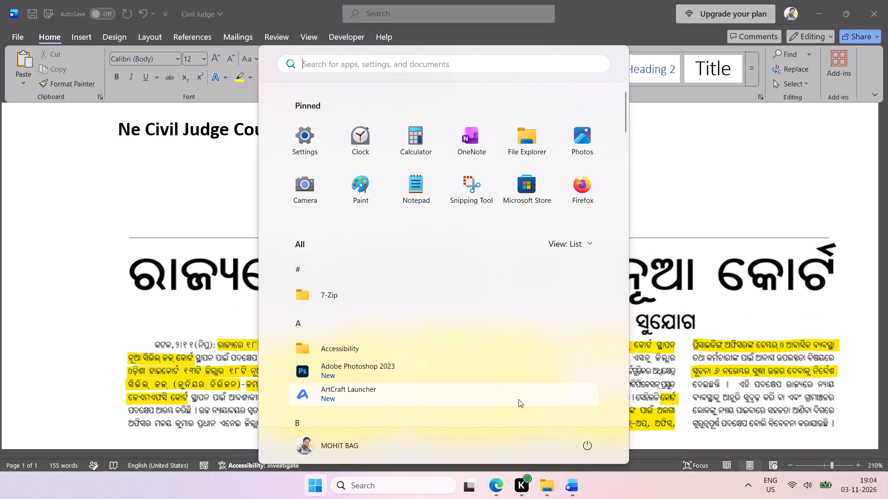
click(699, 330)
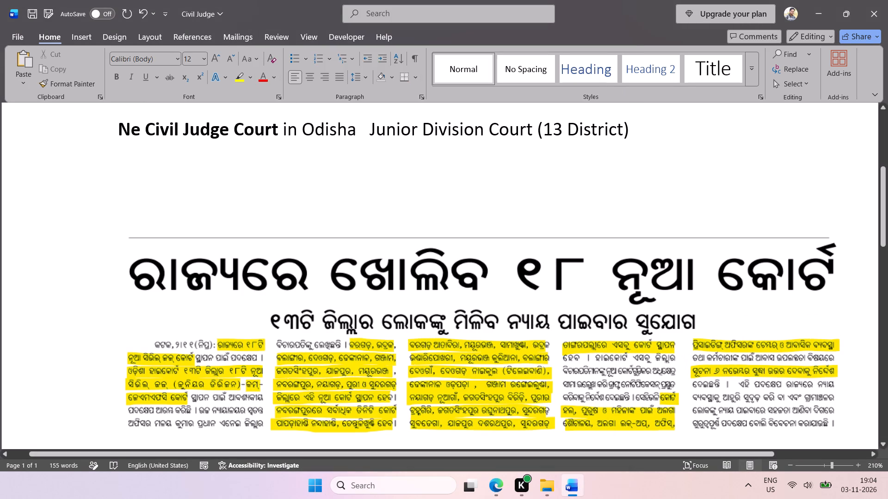
scroll(433, 330, down, 2)
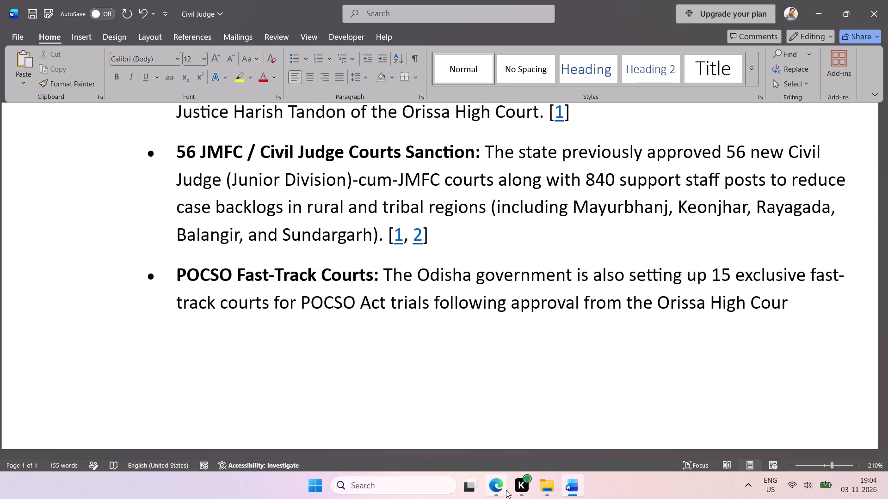
Switch to Microsoft Edge, open Google in the blank tab and search for "odisha district list".
click(499, 491)
click(311, 11)
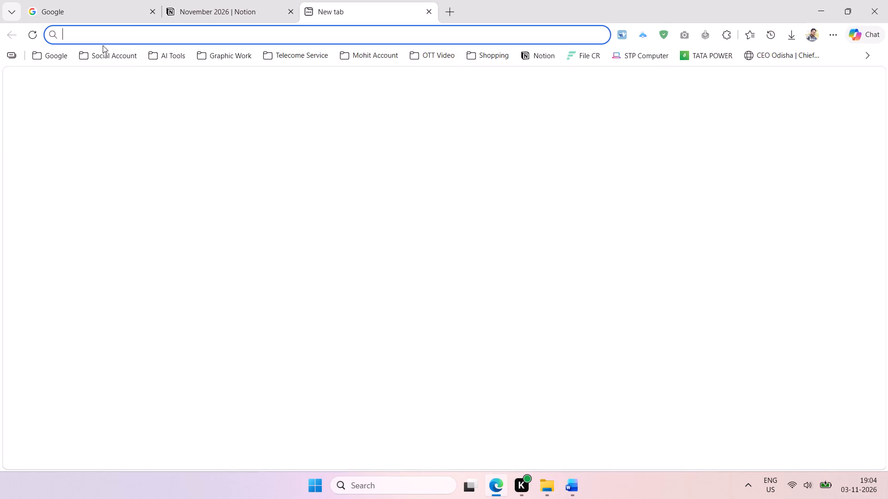
click(51, 50)
click(70, 86)
click(69, 53)
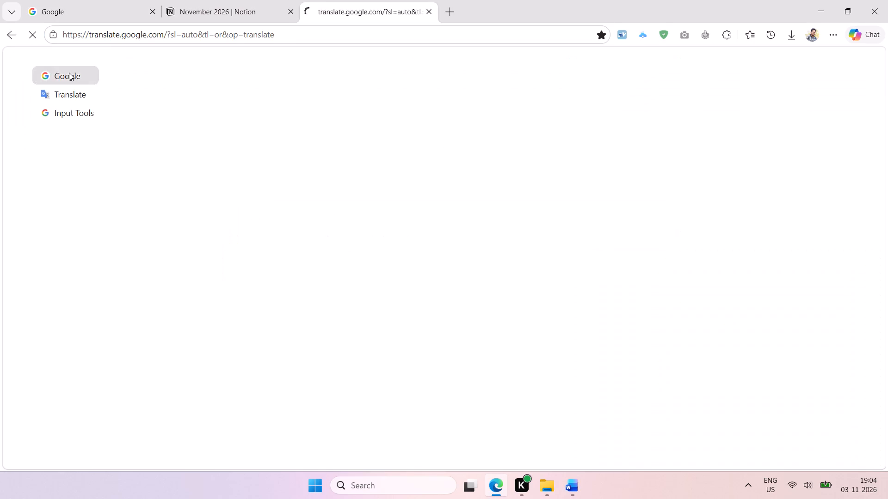
click(69, 73)
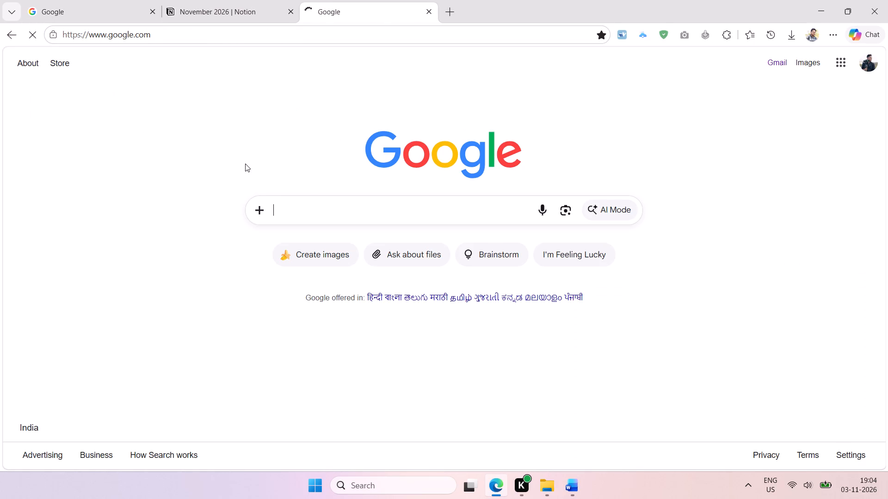
click(295, 218)
text(odisha district)
key(space)
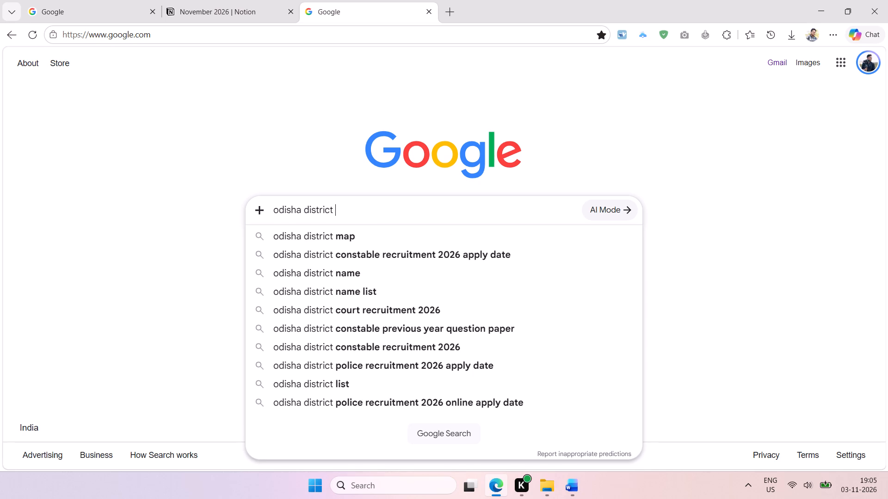
text(list)
key(Return)
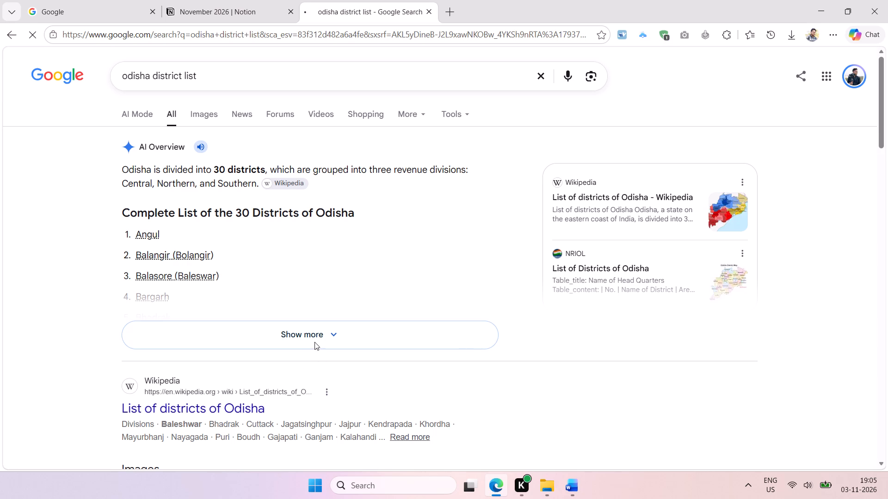
Expand the AI Overview to show the complete list of Odisha's districts.
click(315, 338)
scroll(113, 198, down, 1)
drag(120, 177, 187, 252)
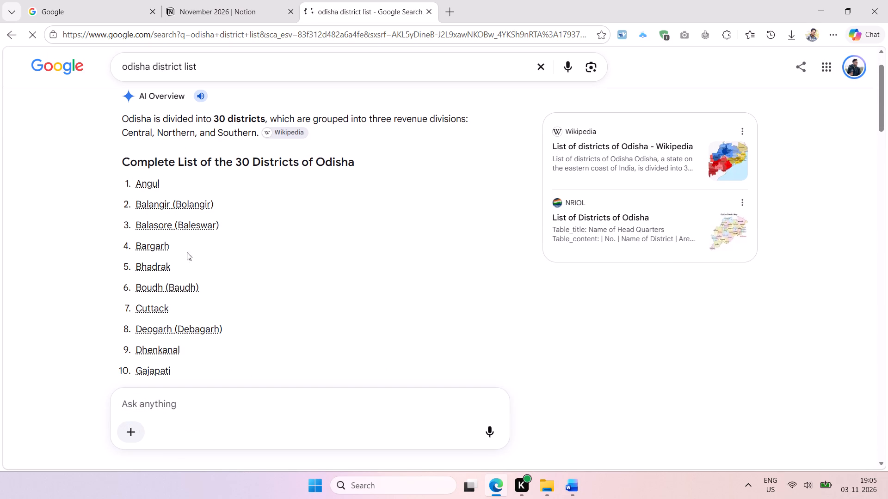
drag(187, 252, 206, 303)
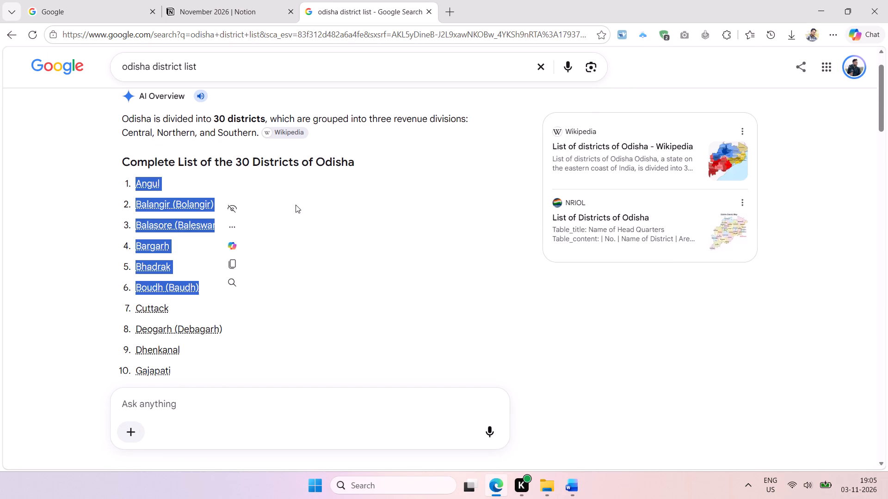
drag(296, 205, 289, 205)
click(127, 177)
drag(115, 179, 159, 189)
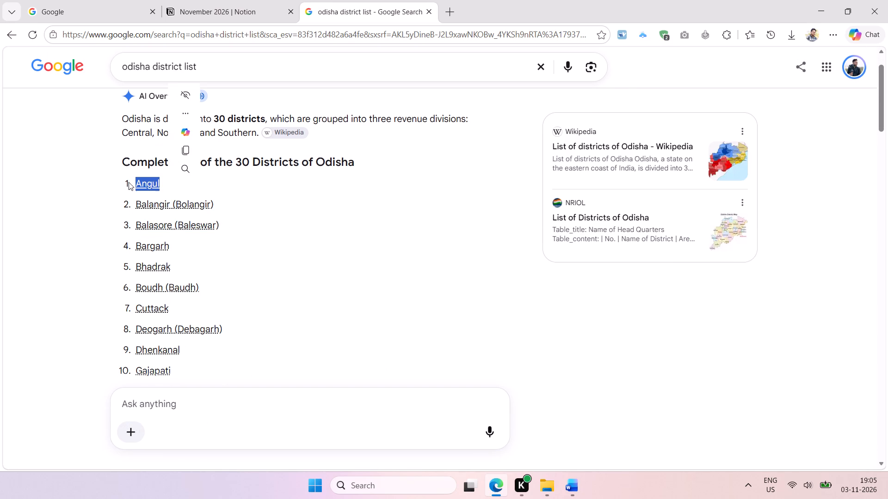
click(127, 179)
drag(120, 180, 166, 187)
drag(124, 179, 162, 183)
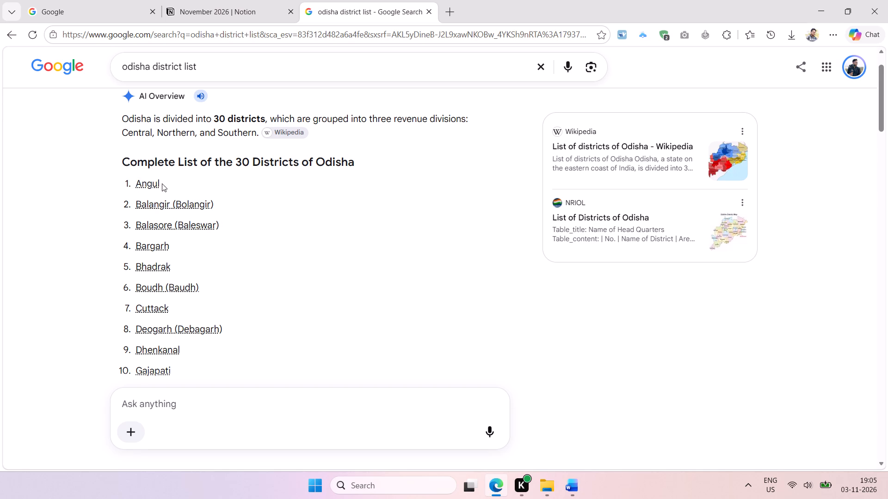
Copy the numbered district list from Angul through Sundargarh.
drag(162, 183, 154, 184)
scroll(173, 231, down, 4)
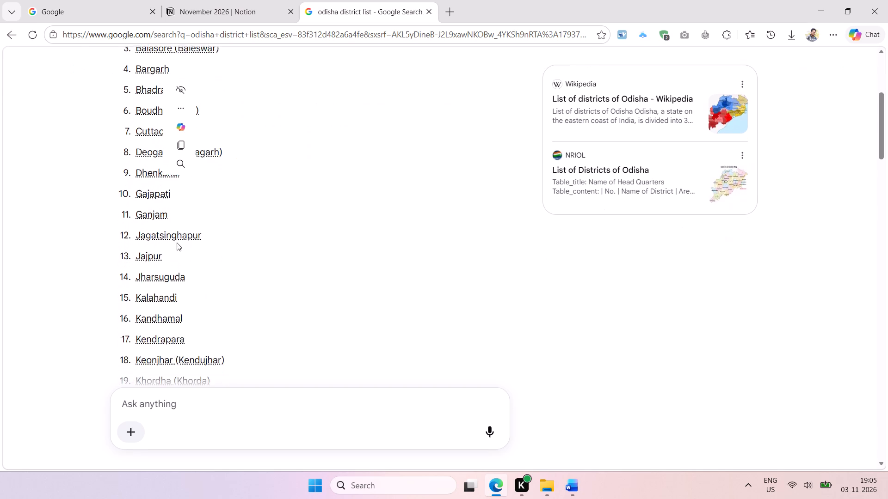
scroll(175, 242, down, 3)
scroll(182, 287, down, 1)
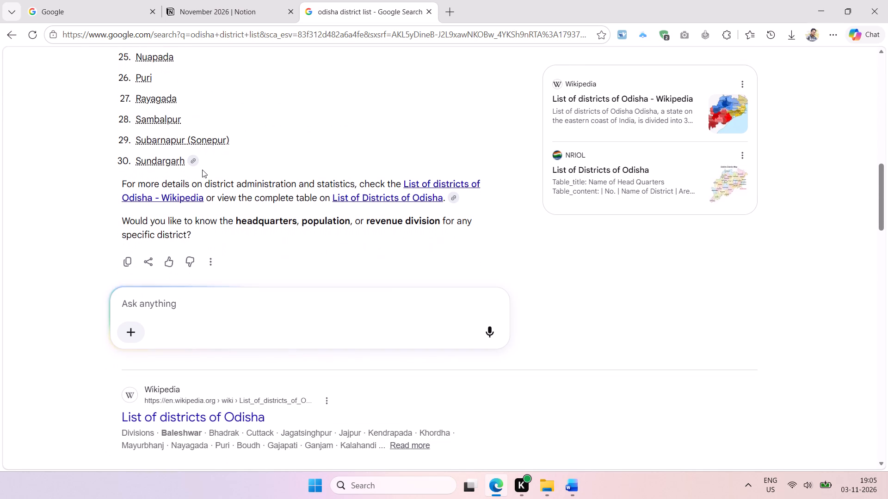
shift+click(210, 161)
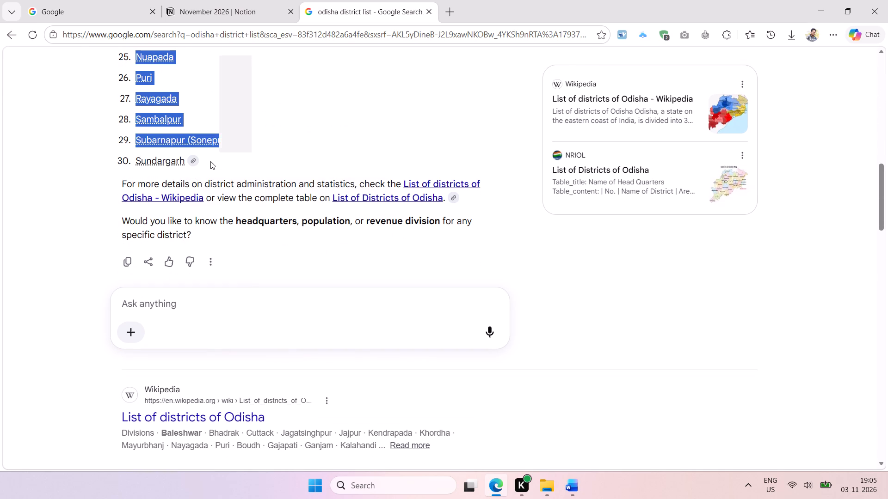
shift+click(162, 177)
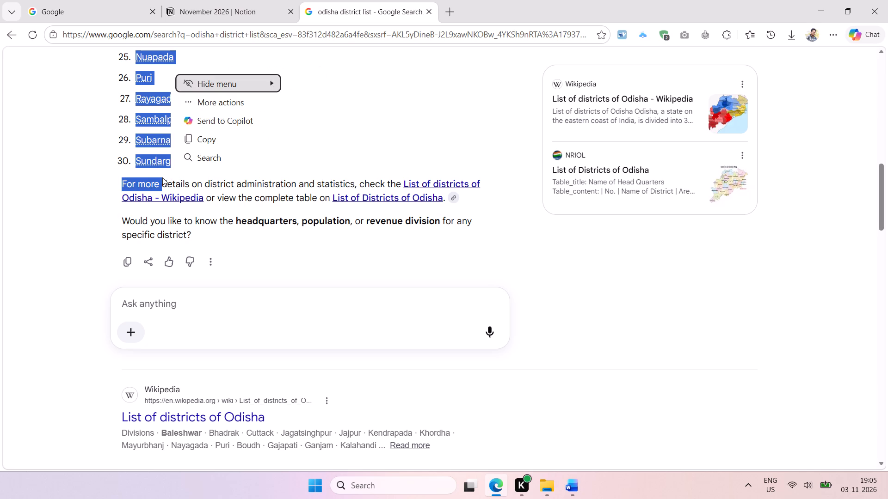
key(ctrl+c)
Switch to Word and paste the district list as plain text on the blank line below "Junior Division Court (13 District)".
click(569, 489)
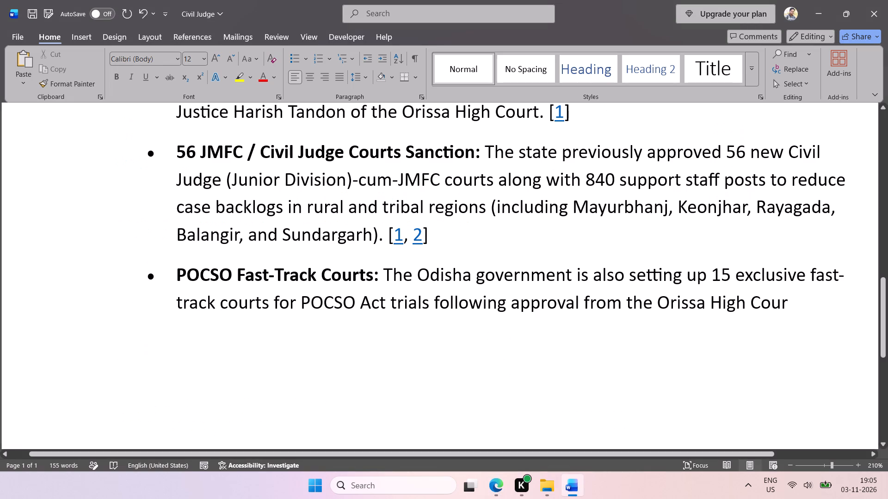
scroll(364, 237, up, 3)
ctrl+scroll(352, 215, down, 3)
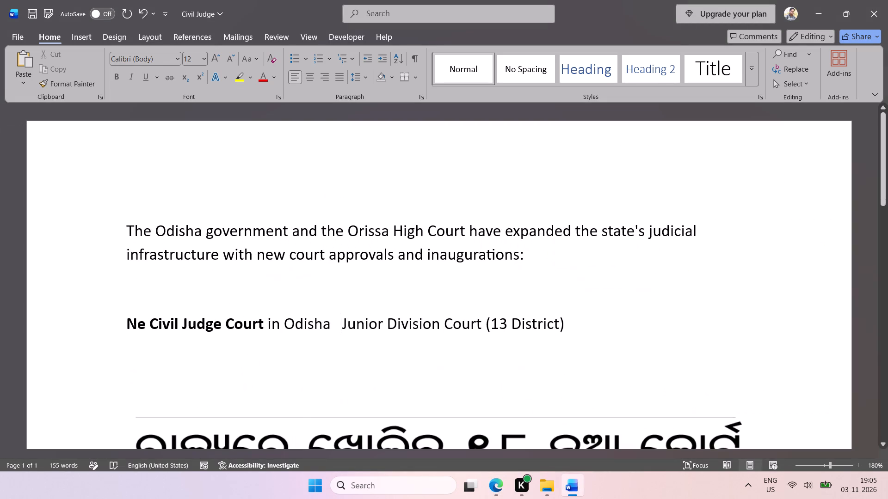
scroll(314, 323, down, 1)
click(207, 222)
right_click(181, 207)
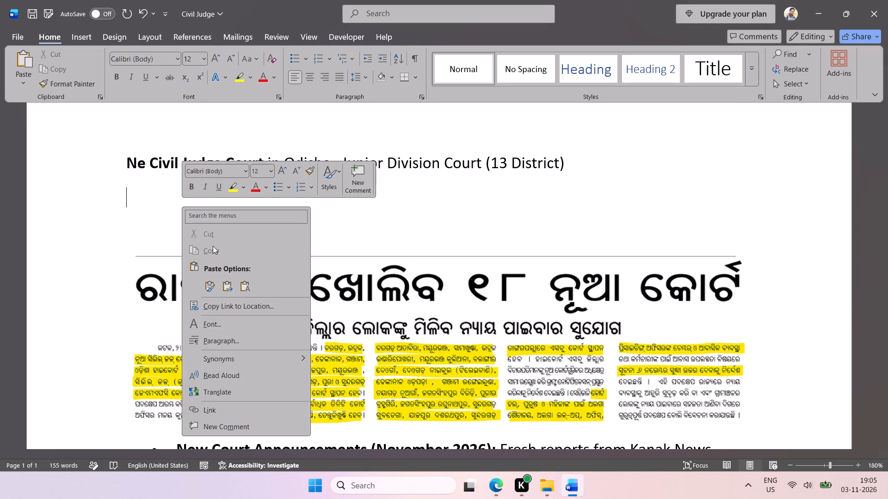
click(249, 288)
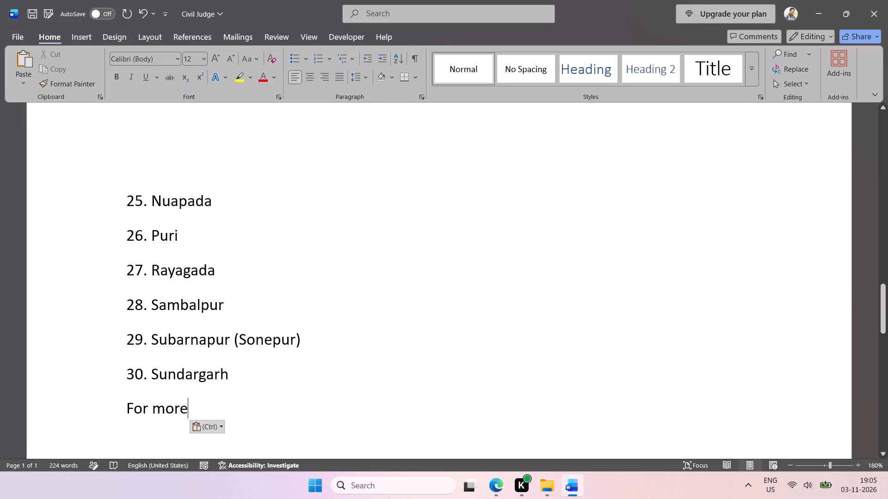
Move "4. Bargarh" to a new line directly under the "Ne Civil Judge Court" heading line, separated from Angul by a blank line.
scroll(373, 307, down, 4)
scroll(373, 307, up, 1)
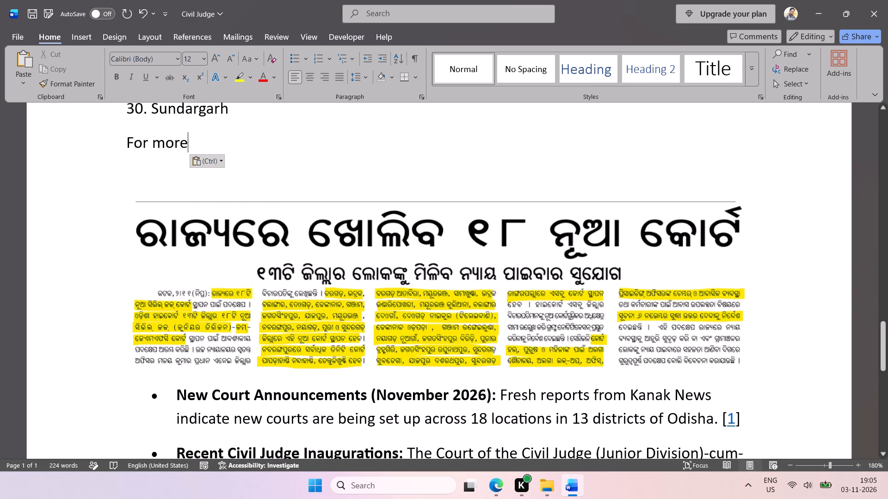
scroll(293, 321, up, 1)
ctrl+scroll(349, 310, up, 2)
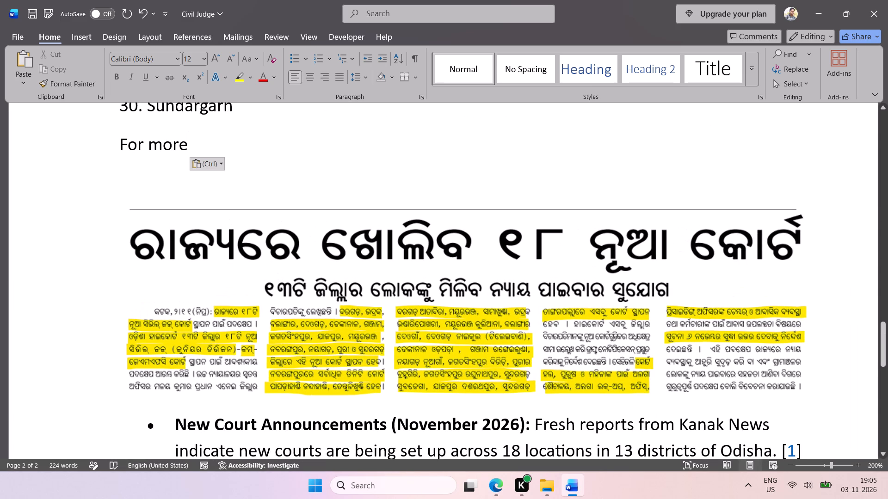
scroll(349, 310, up, 3)
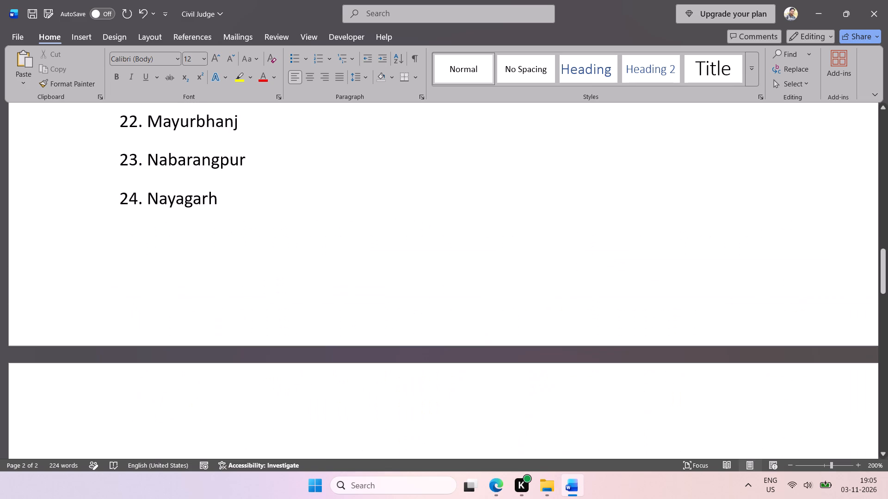
scroll(349, 310, up, 3)
scroll(283, 271, up, 1)
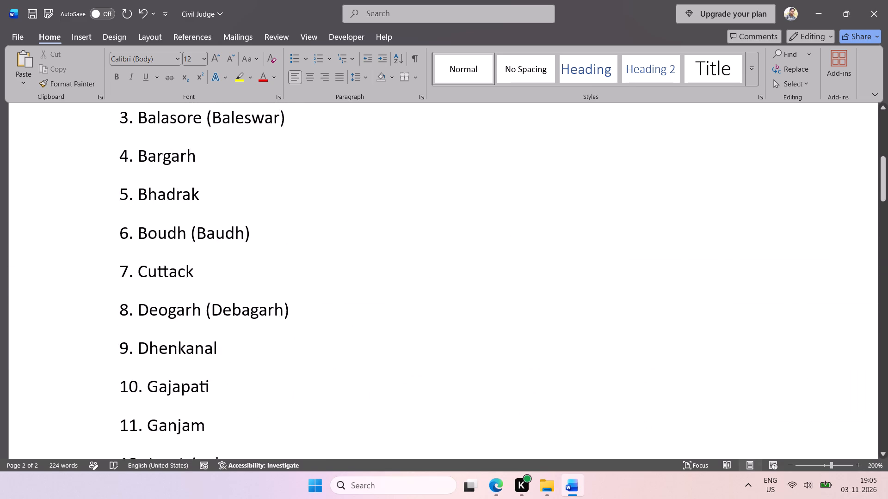
scroll(268, 267, up, 1)
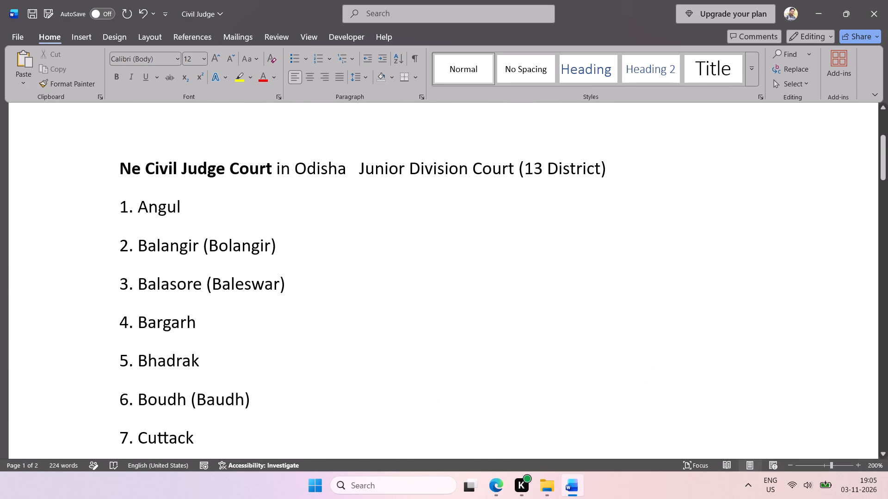
drag(201, 327, 113, 325)
key(ctrl+x)
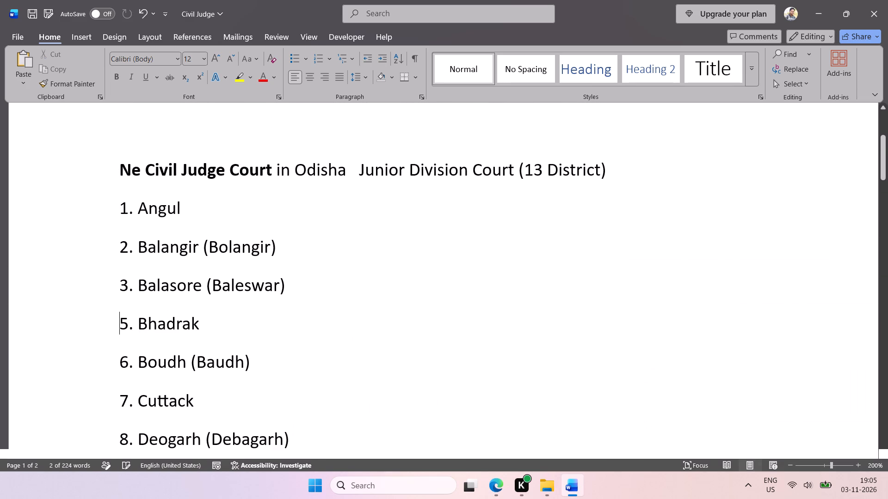
click(121, 206)
key(Return)
click(130, 217)
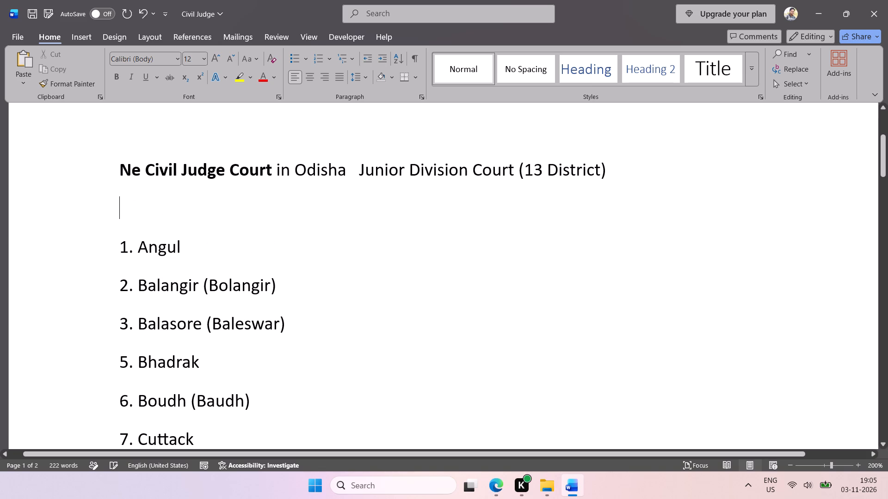
key(ctrl+v)
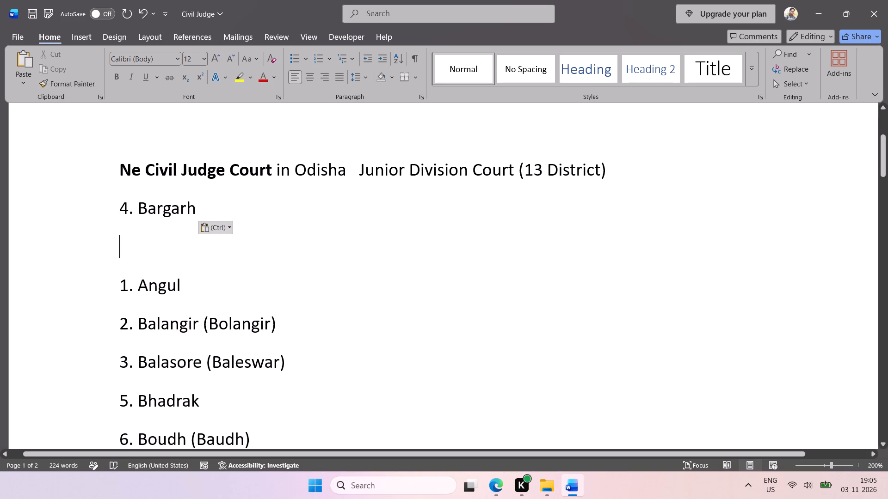
Move "5. Bhadrak" to its own line directly above "4. Bargarh", leaving no blank line between them.
drag(200, 400, 115, 396)
key(ctrl+x)
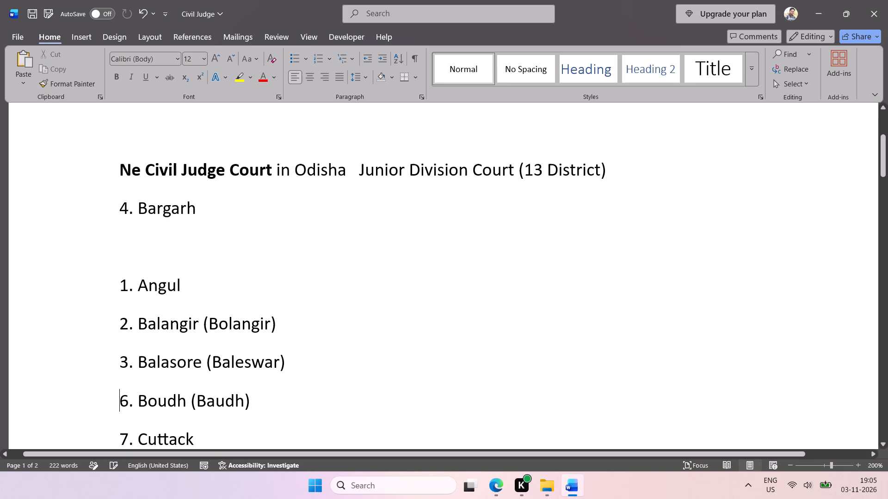
click(118, 206)
key(Return)
click(132, 208)
key(ctrl+v)
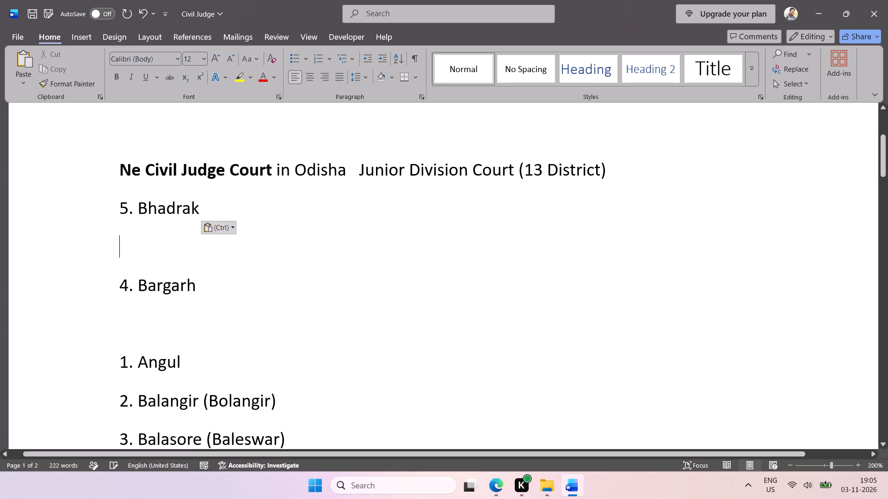
key(BackSpace)
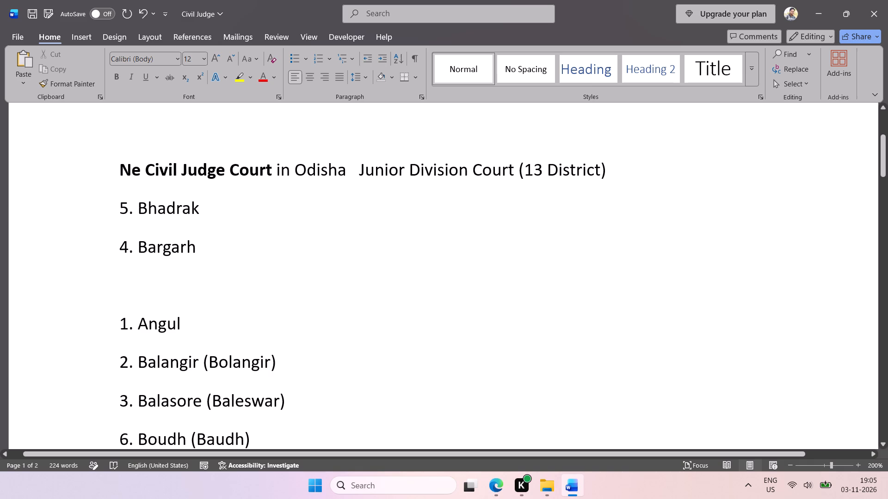
Move "2. Balangir (Bolangir)" to its own line directly above "5. Bhadrak", leaving no blank line between them.
drag(296, 358, 120, 365)
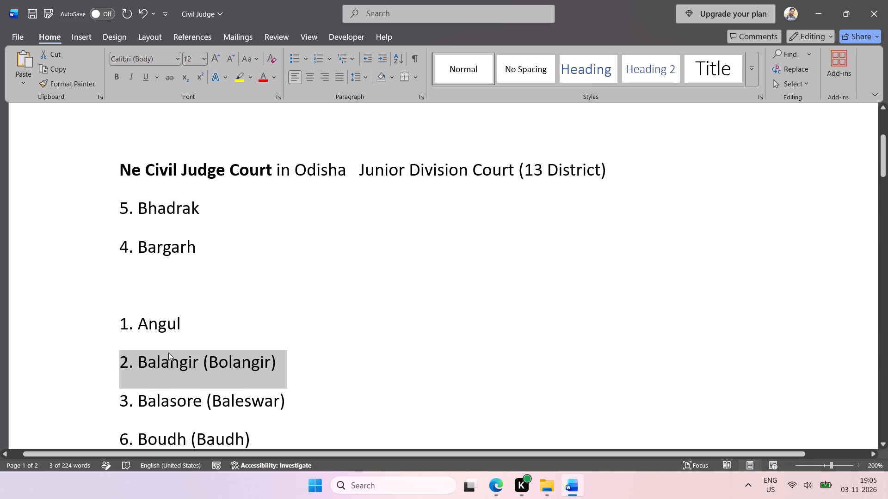
key(ctrl+x)
click(118, 214)
key(Return)
click(143, 216)
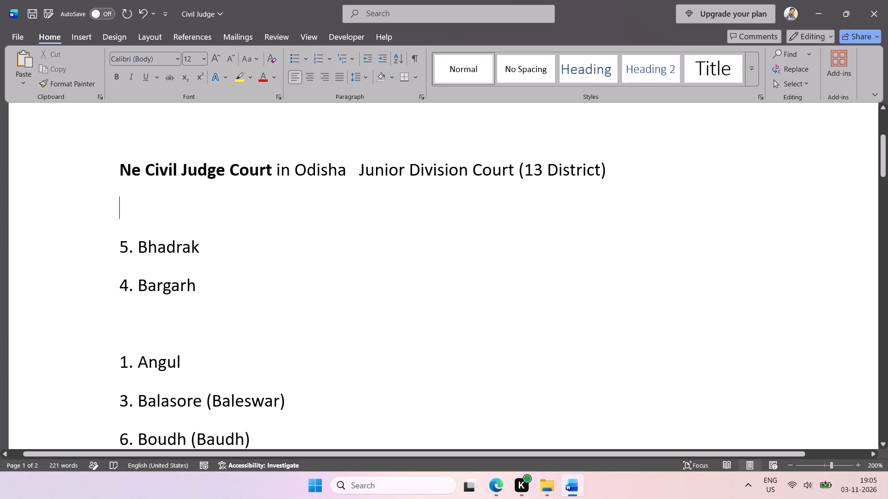
key(ctrl+v)
key(BackSpace)
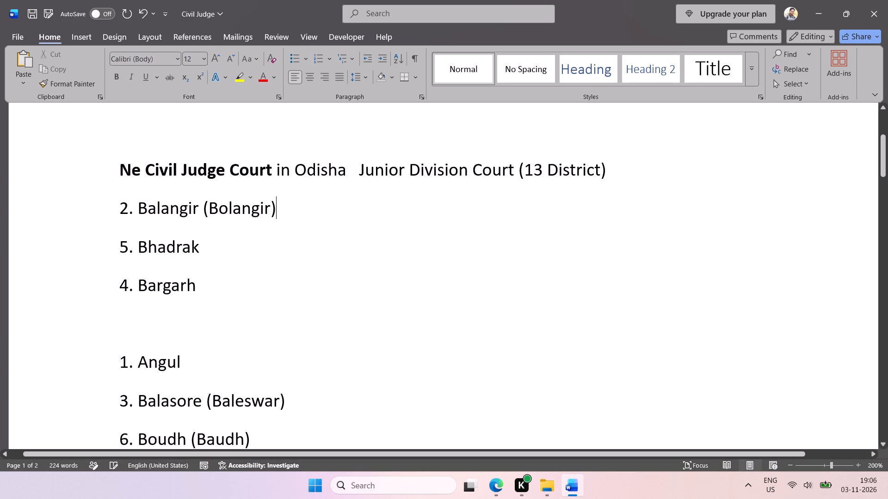
Check the newspaper clipping's highlighted districts and move "8. Deogarh (Debagarh)" to a new line below "4. Bargarh".
scroll(267, 254, down, 4)
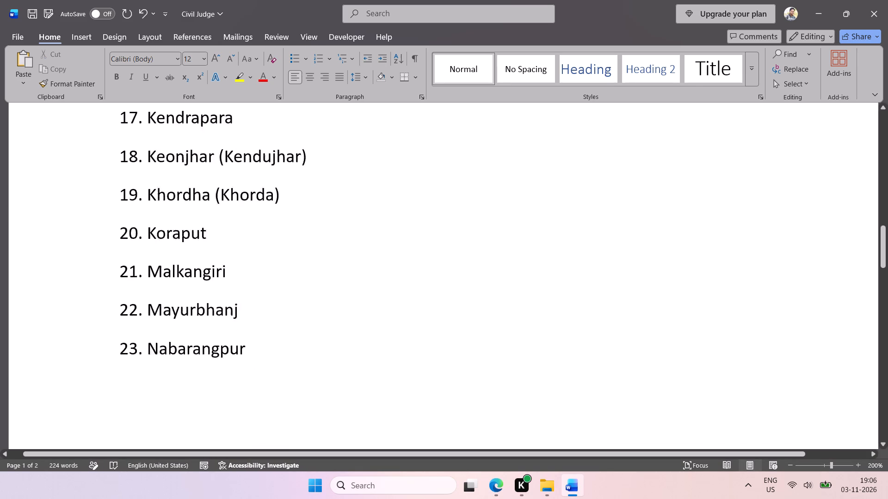
scroll(440, 332, down, 5)
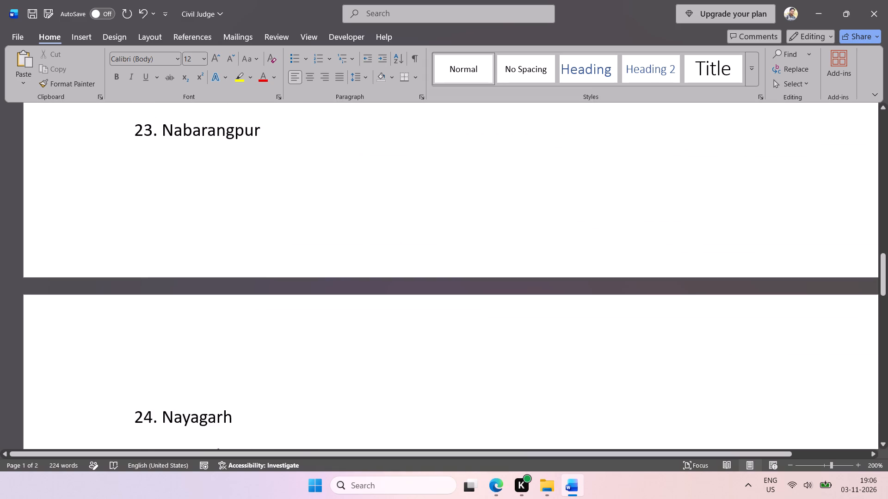
scroll(361, 323, down, 2)
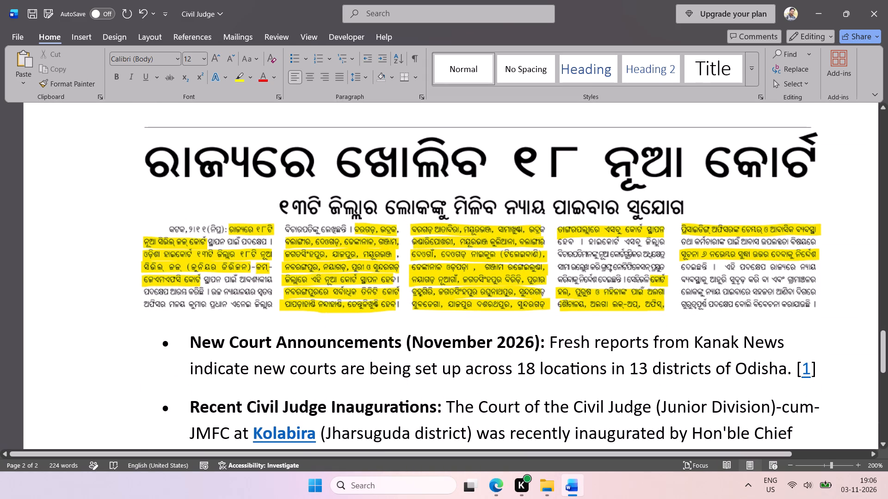
scroll(438, 321, up, 3)
scroll(279, 242, up, 1)
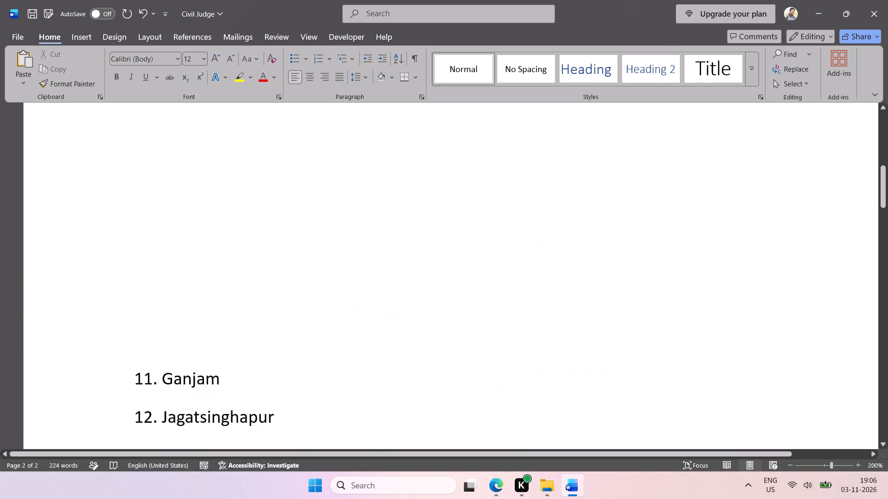
scroll(276, 241, up, 1)
scroll(241, 253, down, 1)
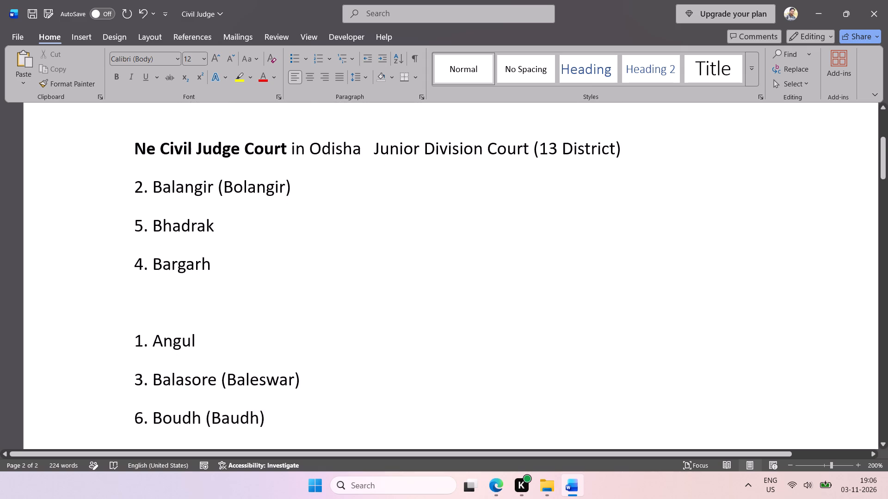
scroll(241, 253, down, 1)
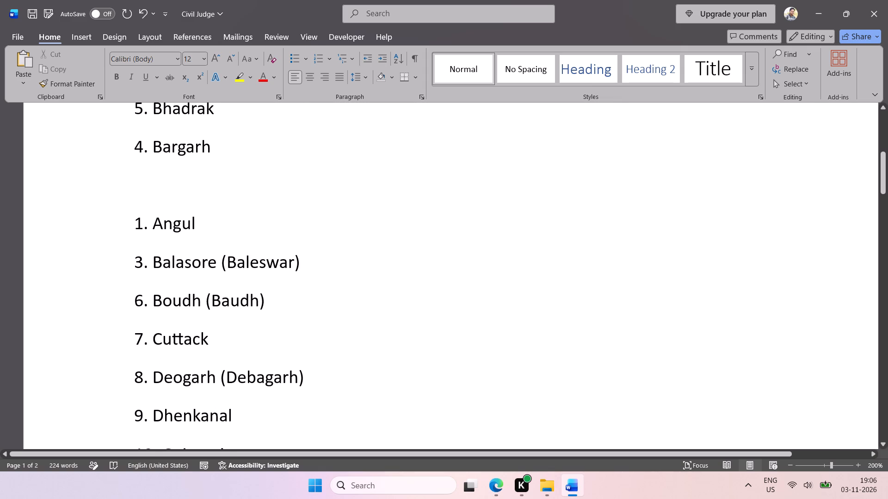
drag(319, 369, 123, 369)
key(ctrl+x)
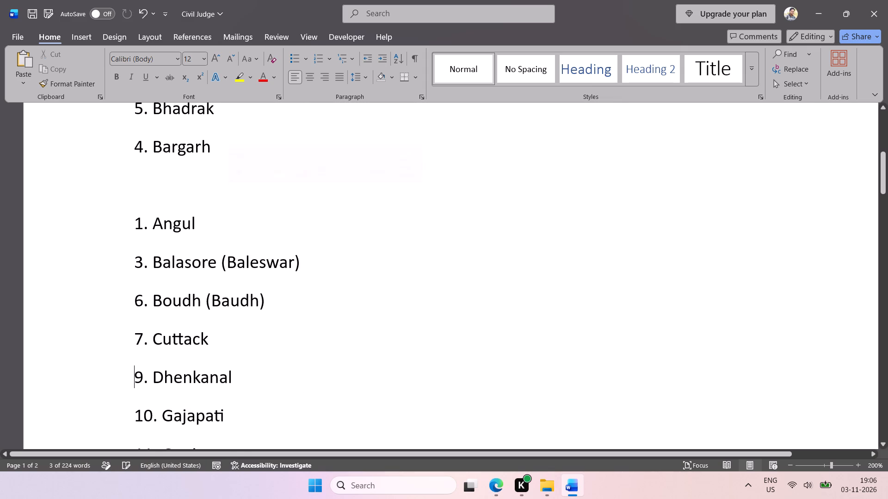
click(175, 172)
click(222, 152)
key(Return)
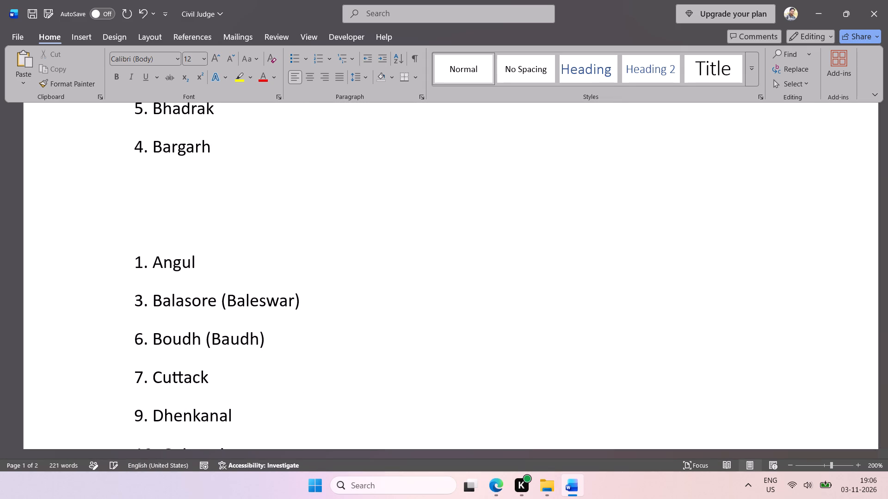
key(ctrl+v)
click(222, 332)
scroll(222, 332, down, 1)
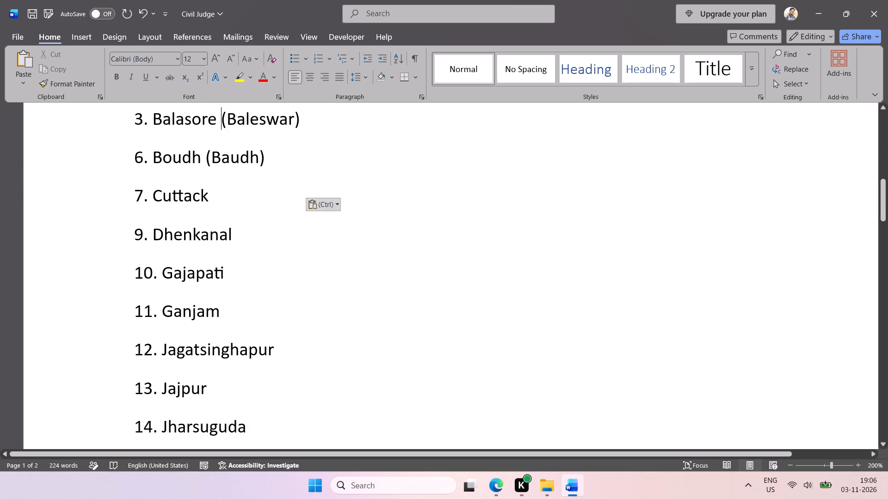
Move "9. Dhenkanal" from the remaining district list to a new line directly below "8. Deogarh (Debagarh)".
scroll(216, 321, down, 1)
drag(242, 255, 224, 254)
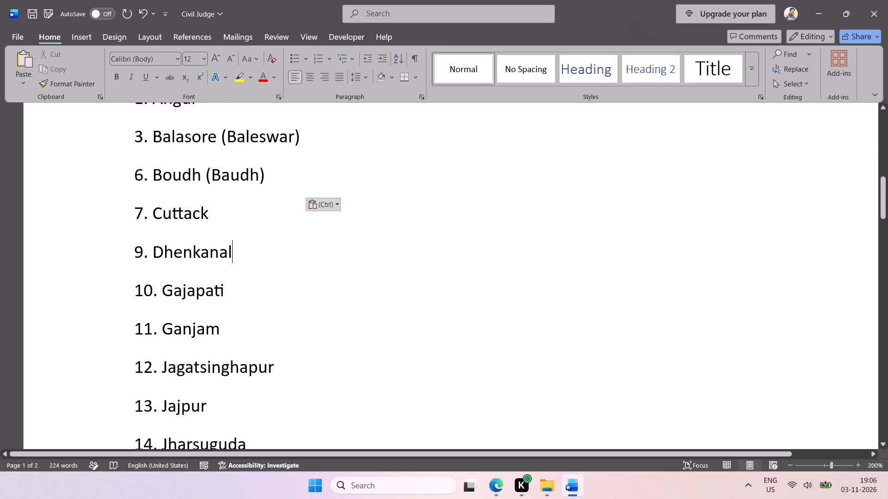
drag(224, 254, 116, 249)
key(ctrl+x)
scroll(232, 181, up, 1)
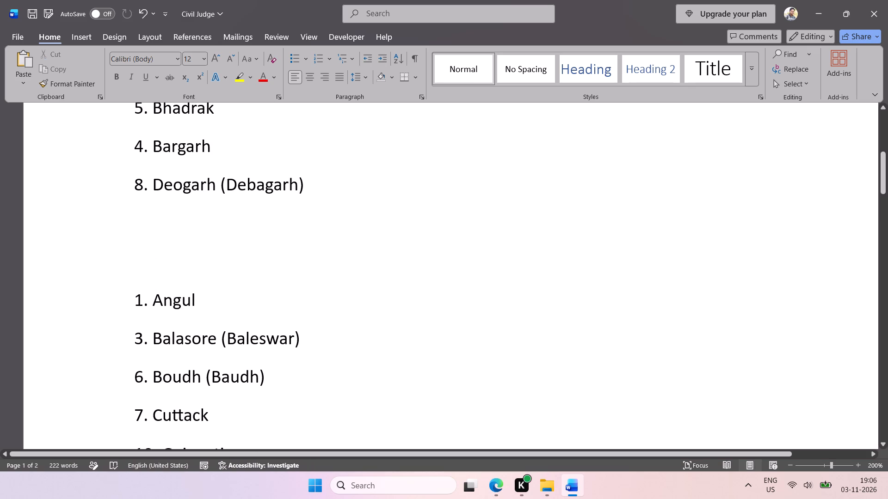
click(178, 194)
click(166, 211)
click(303, 178)
key(Return)
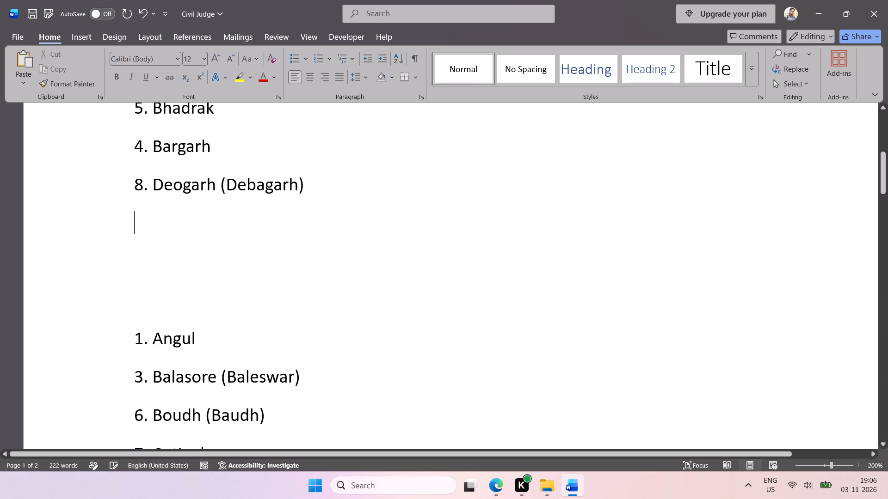
key(ctrl+v)
click(250, 290)
Move "11. Ganjam" from the remaining district list to a new line directly below "9. Dhenkanal".
scroll(251, 292, down, 1)
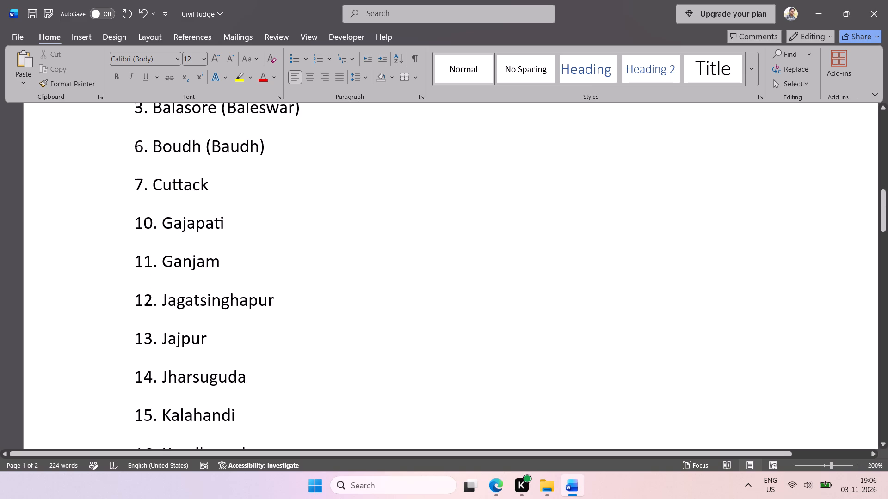
scroll(253, 301, down, 1)
drag(234, 267, 123, 255)
key(ctrl+x)
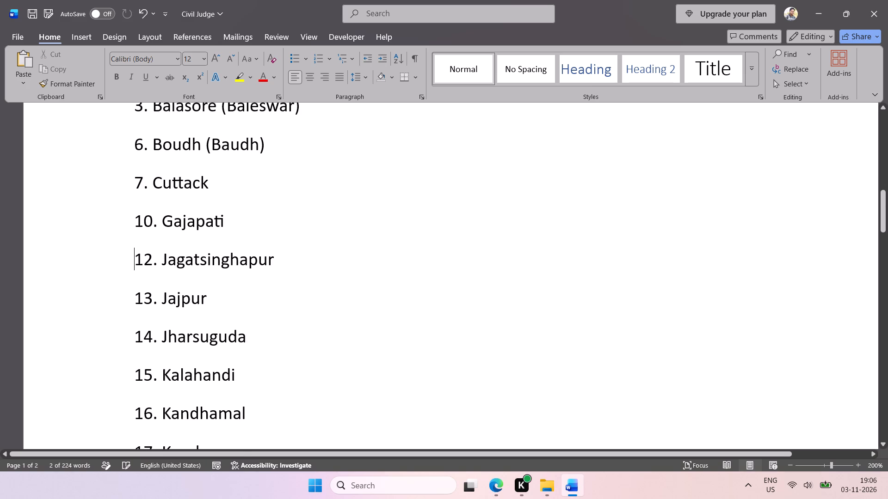
scroll(226, 161, up, 1)
click(175, 249)
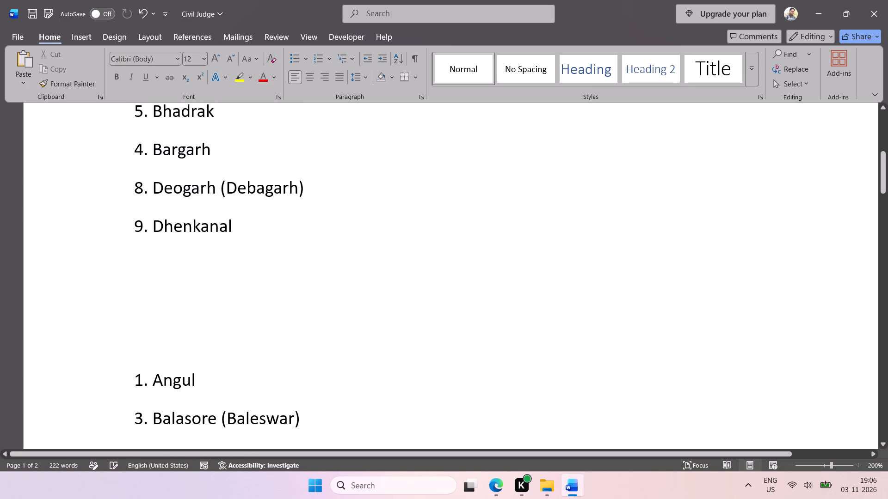
click(240, 223)
key(Return)
key(ctrl+v)
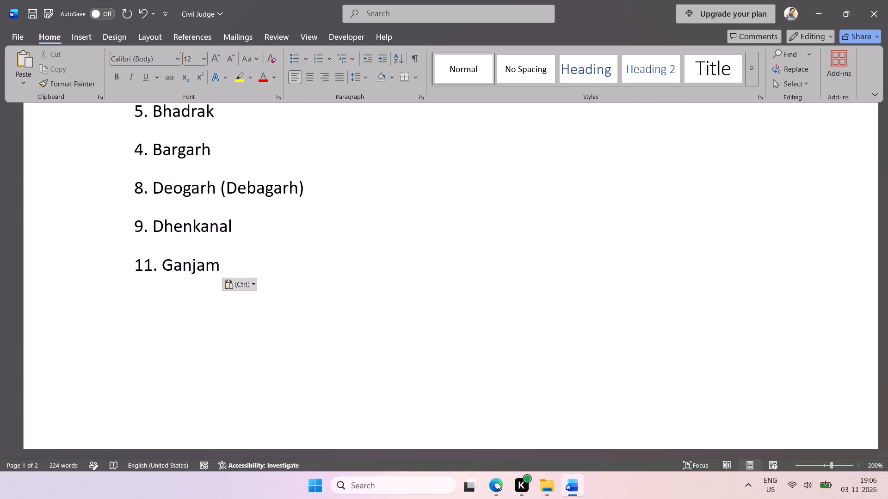
Check the newspaper clipping's highlighted districts and move "12. Jagatsinghapur" and "13. Jajpur" together to directly below "11. Ganjam".
click(498, 484)
click(498, 484)
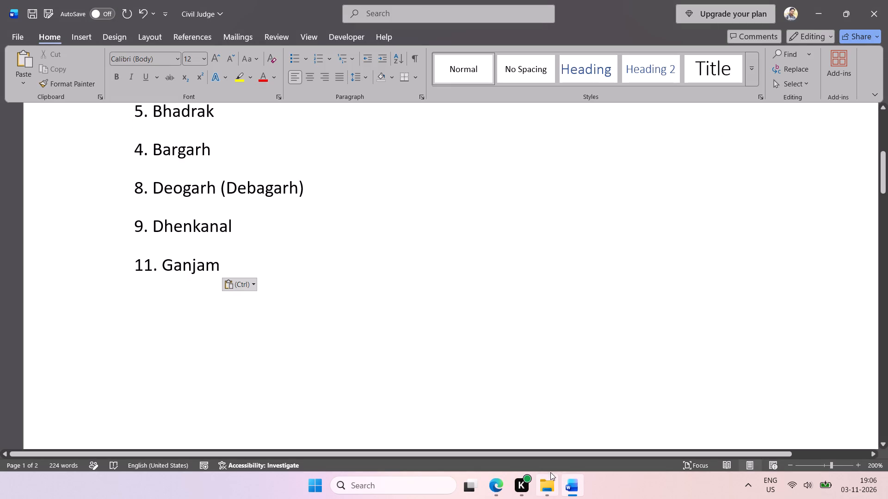
ctrl+scroll(483, 236, down, 3)
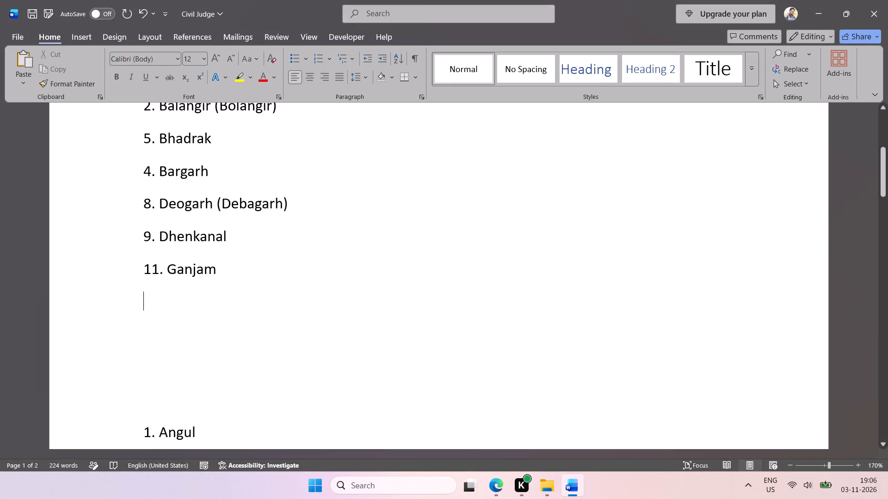
scroll(474, 266, down, 6)
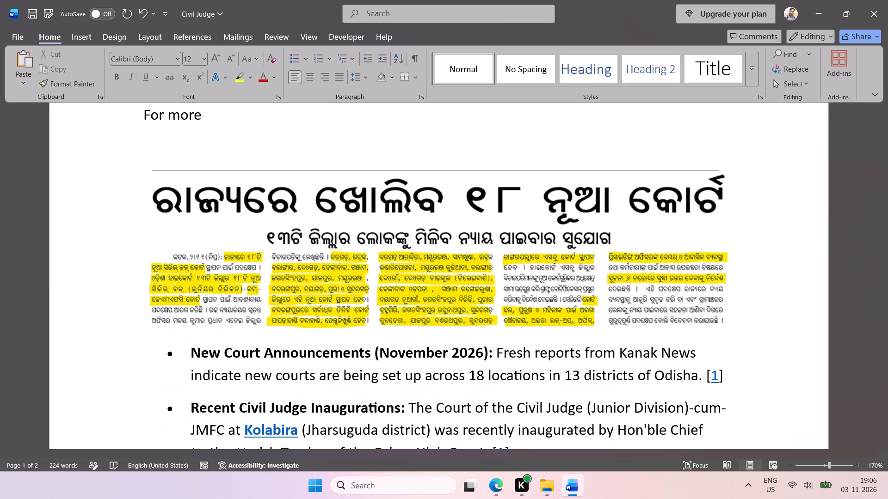
ctrl+scroll(474, 266, up, 3)
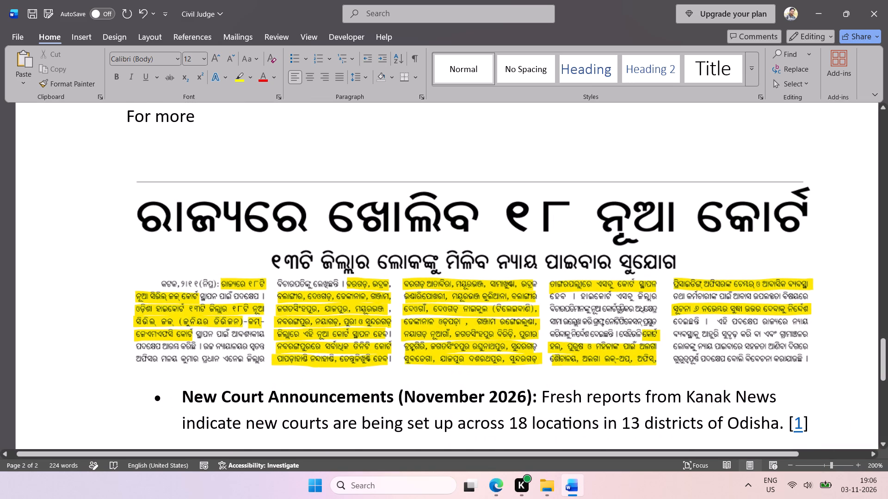
ctrl+scroll(413, 289, up, 1)
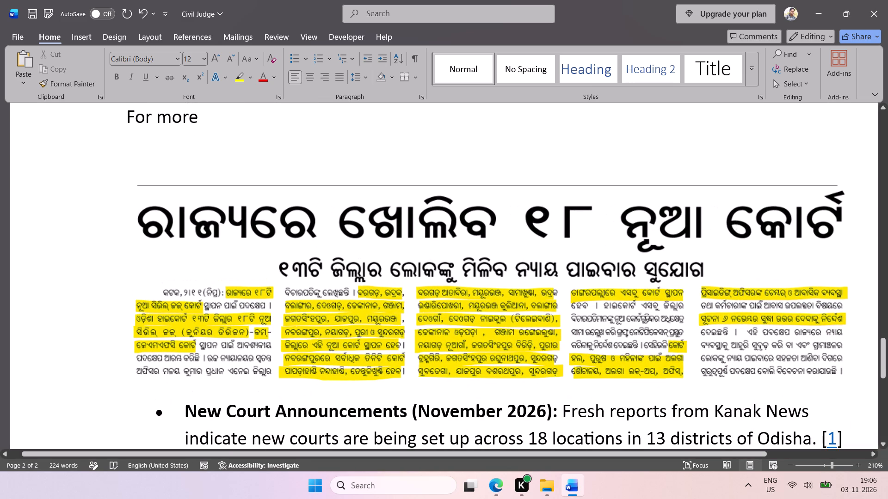
scroll(99, 162, up, 3)
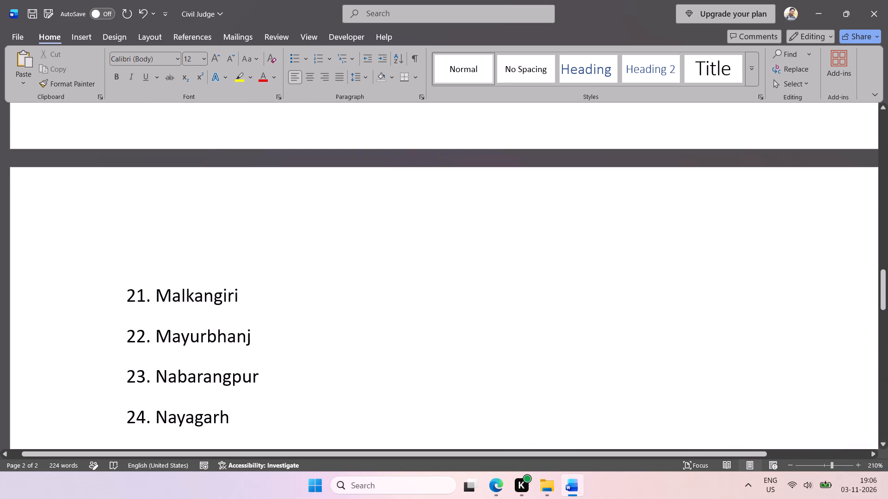
scroll(231, 323, up, 2)
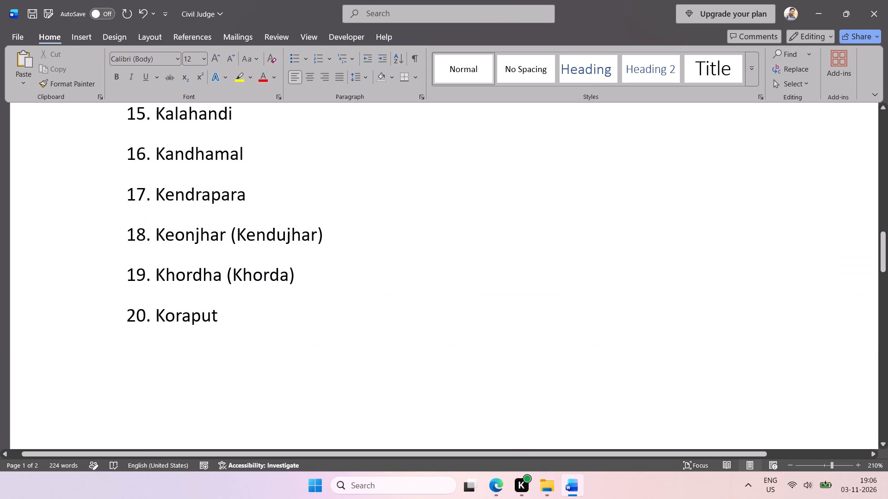
scroll(216, 277, up, 1)
ctrl+scroll(216, 278, down, 1)
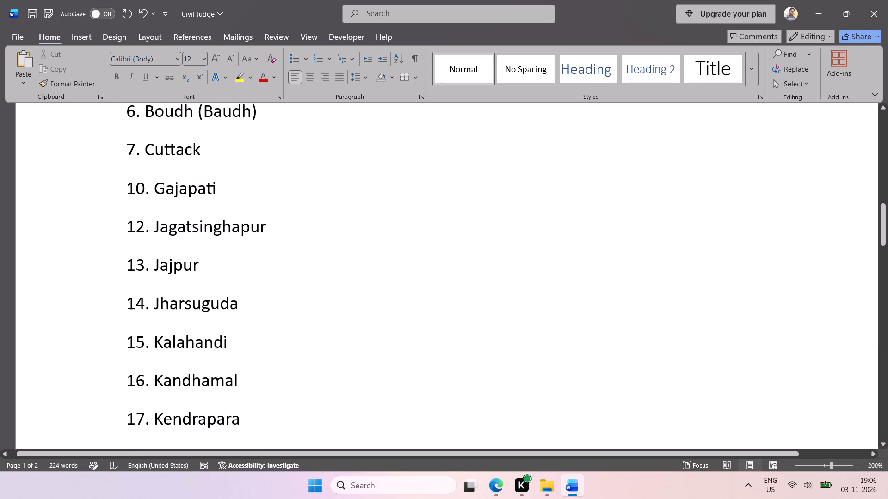
ctrl+scroll(216, 278, down, 1)
scroll(236, 268, up, 1)
ctrl+scroll(248, 277, down, 4)
scroll(272, 298, up, 1)
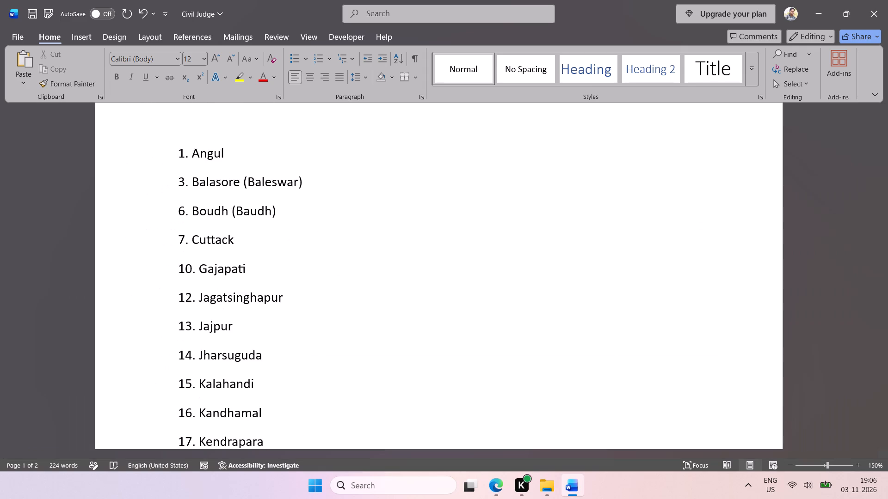
scroll(270, 296, up, 1)
drag(287, 386, 209, 380)
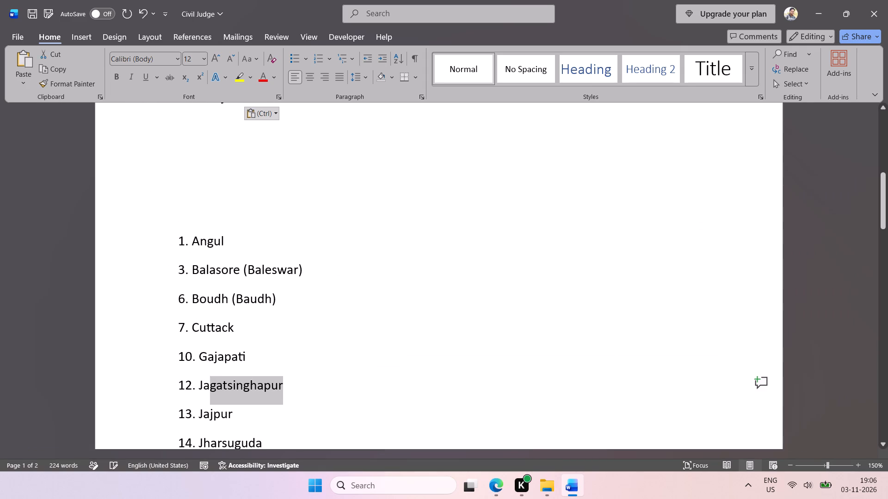
click(239, 419)
drag(247, 417, 179, 385)
key(ctrl+x)
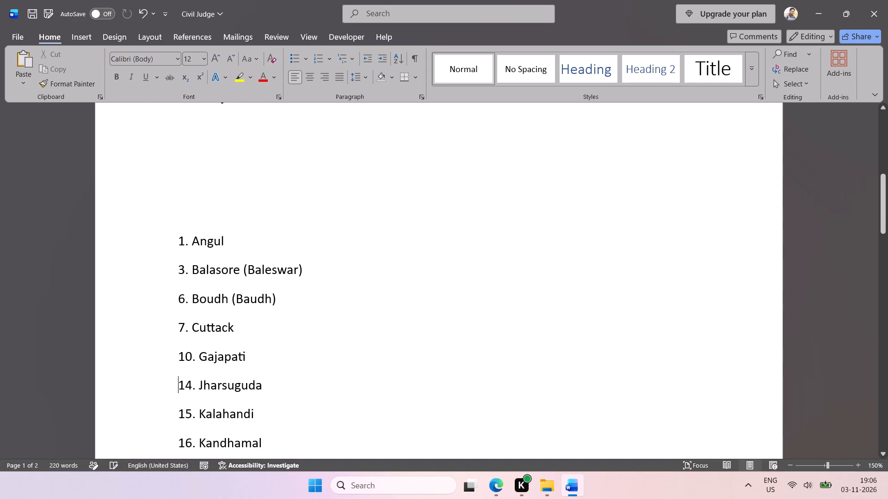
click(200, 250)
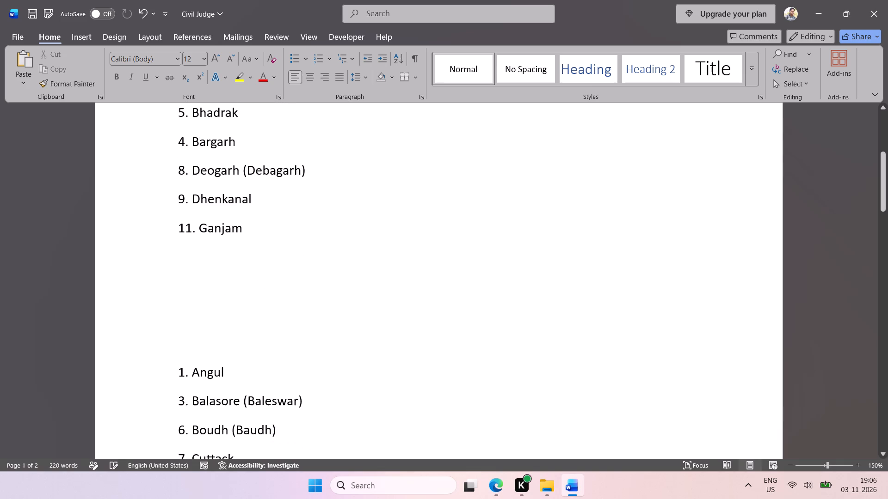
key(ctrl+v)
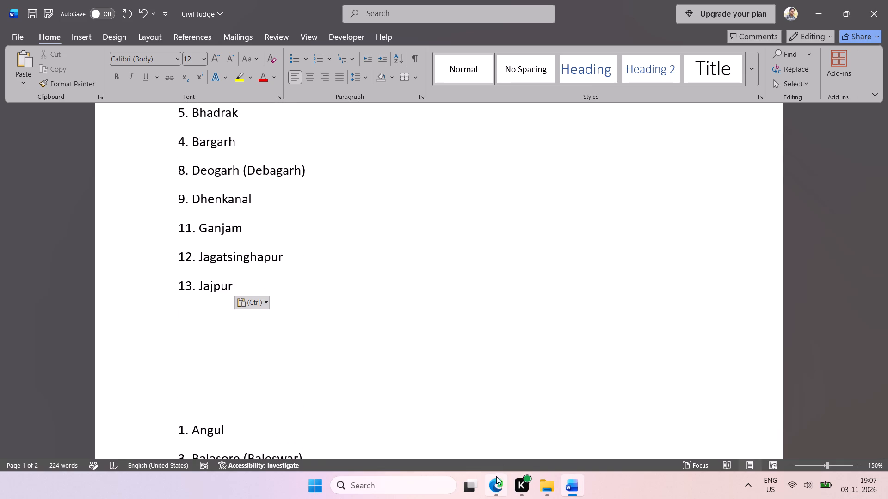
Check the clipping's highlighted districts again and move "22. Mayurbhanj" and "23. Nabarangpur" together to new lines directly below "13. Jajpur".
scroll(512, 323, down, 6)
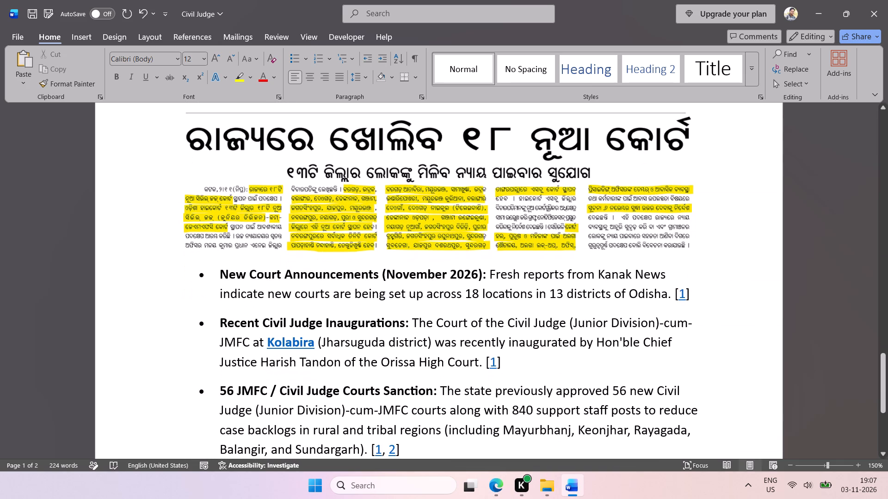
scroll(507, 314, down, 1)
ctrl+scroll(390, 255, up, 5)
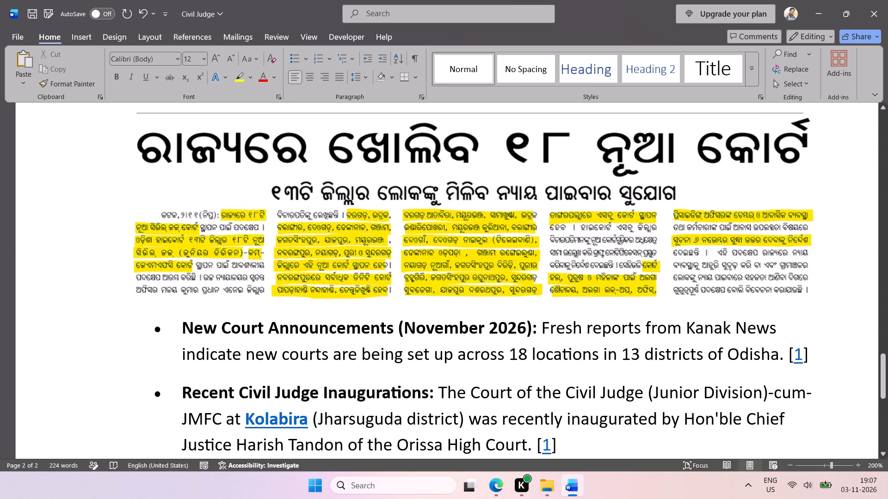
ctrl+scroll(390, 255, up, 1)
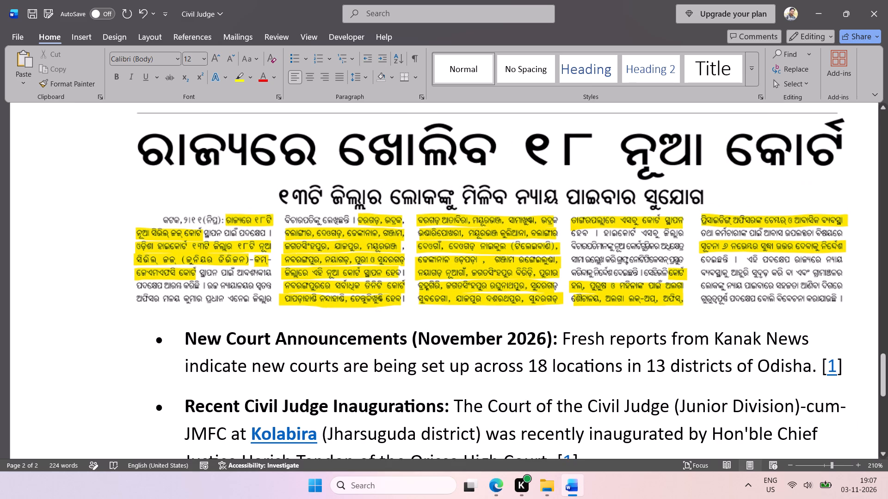
scroll(417, 285, up, 1)
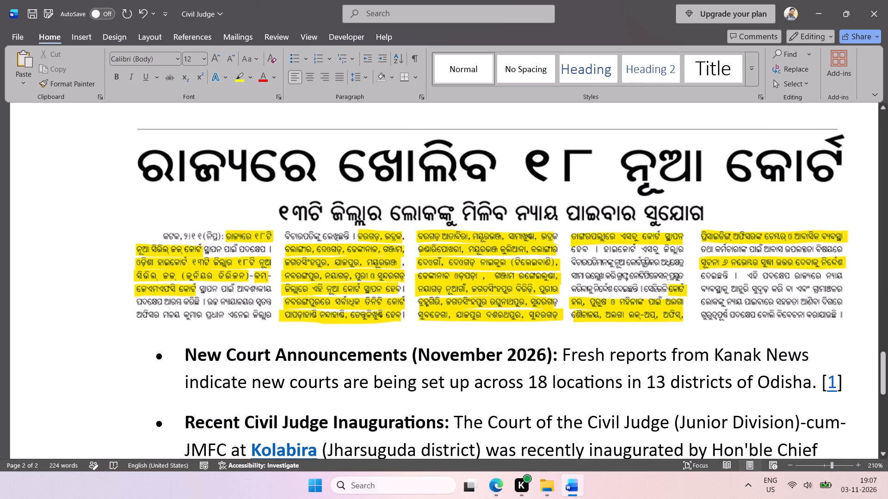
scroll(417, 285, up, 1)
ctrl+scroll(298, 184, down, 4)
scroll(265, 181, up, 1)
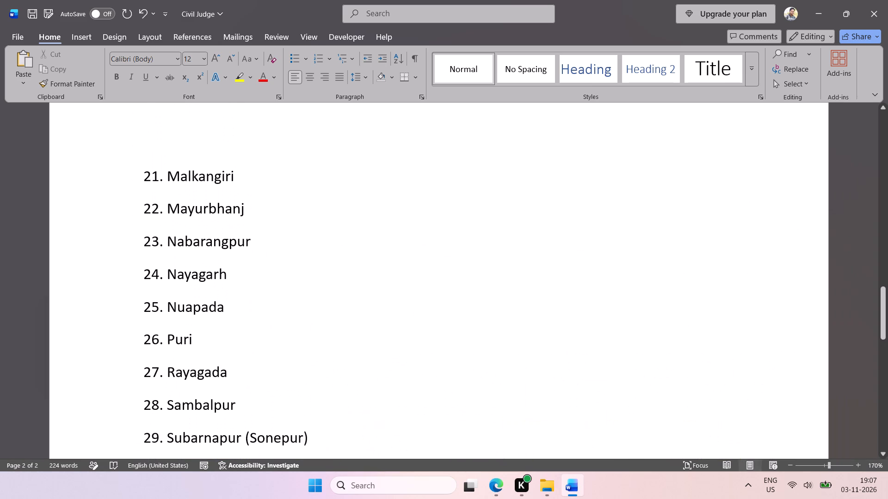
scroll(263, 211, up, 2)
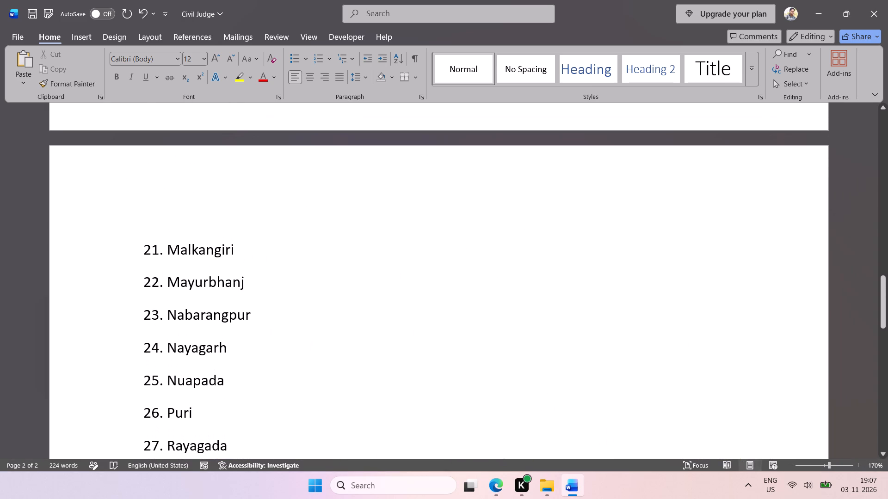
drag(256, 321, 140, 287)
key(ctrl+x)
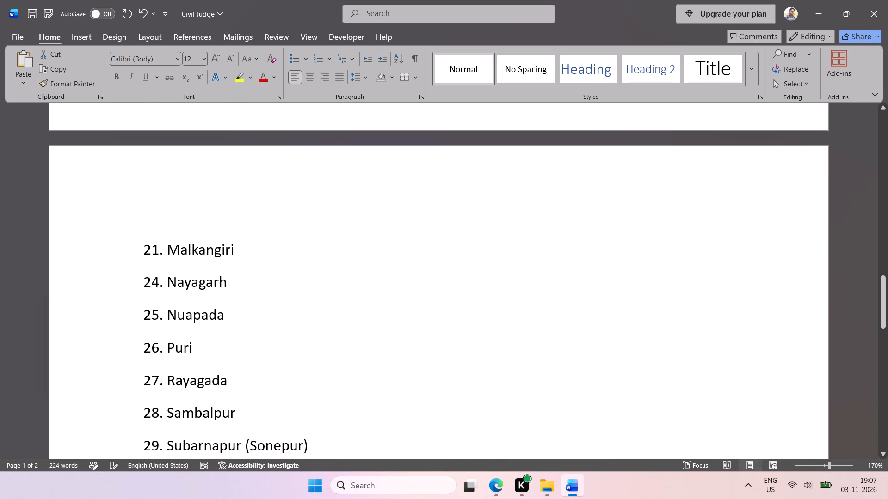
scroll(243, 204, up, 3)
click(231, 266)
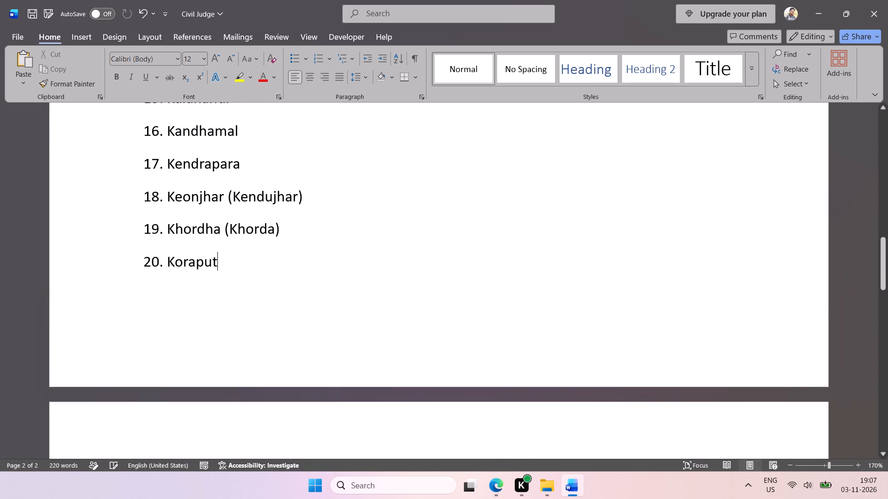
scroll(236, 277, up, 2)
scroll(234, 167, up, 3)
scroll(235, 207, up, 1)
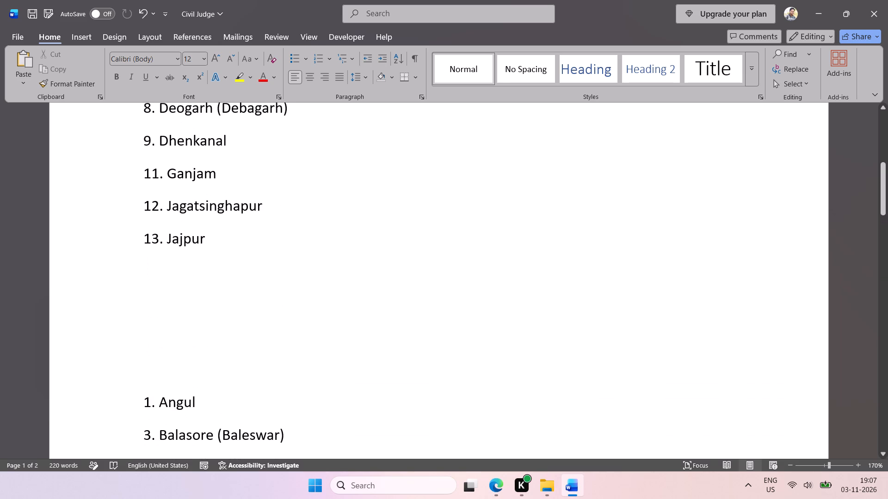
click(216, 234)
key(Return)
key(ctrl+v)
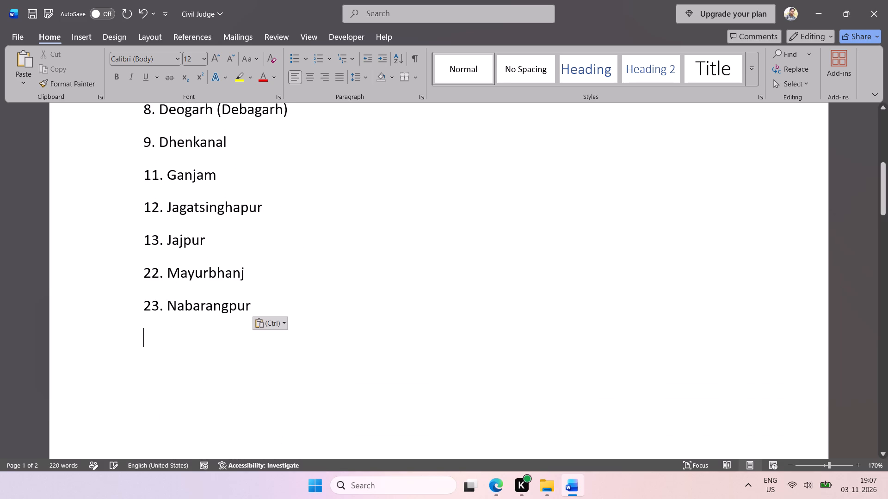
Compare the collected district list and the remaining districts with the highlighted districts in the newspaper clipping.
scroll(371, 308, left, 1)
scroll(423, 321, up, 1)
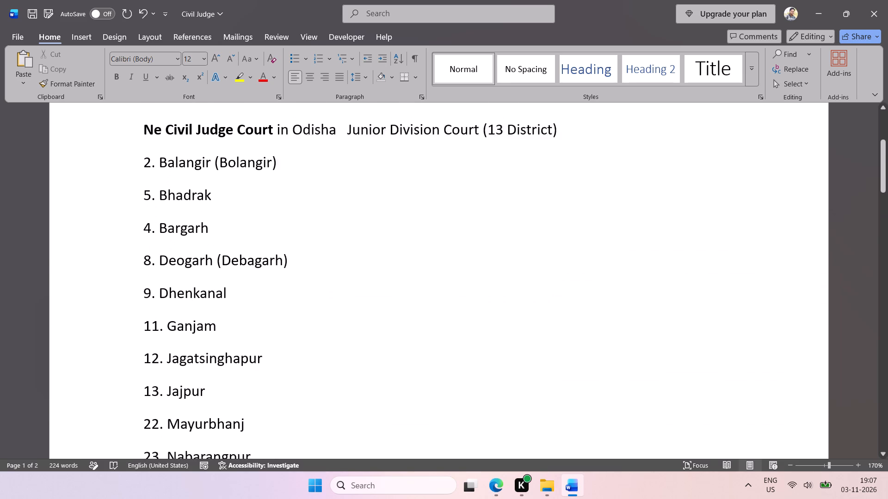
scroll(421, 321, up, 1)
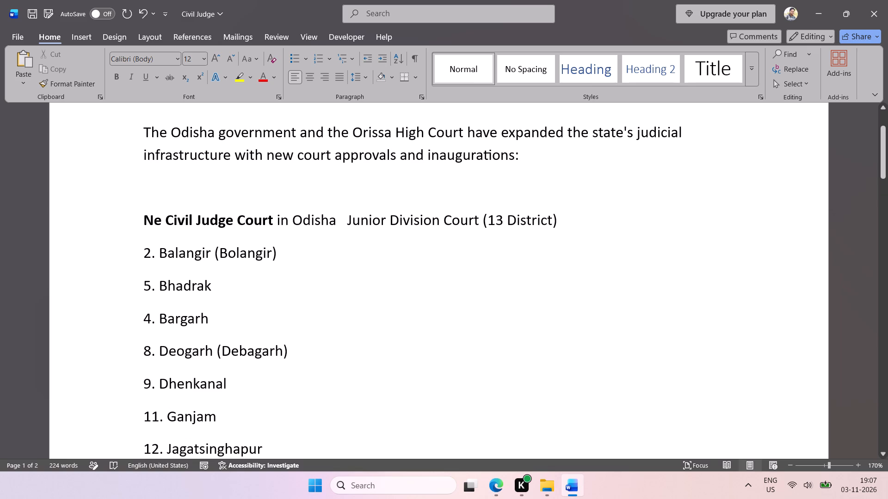
scroll(203, 399, down, 1)
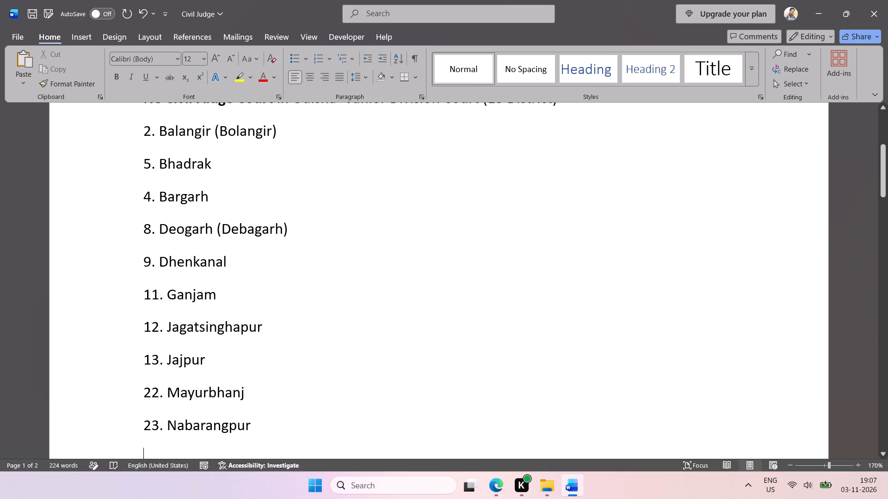
scroll(205, 402, down, 3)
scroll(524, 438, down, 6)
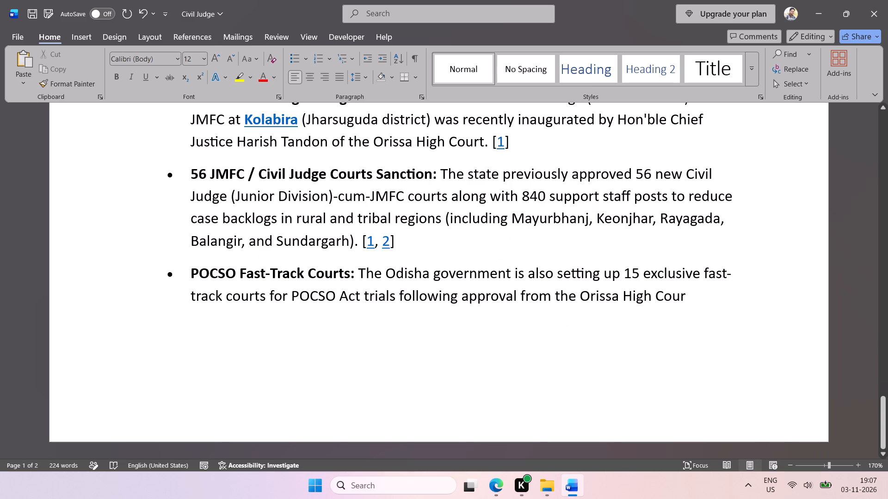
scroll(470, 311, down, 2)
scroll(439, 289, up, 2)
scroll(438, 298, down, 1)
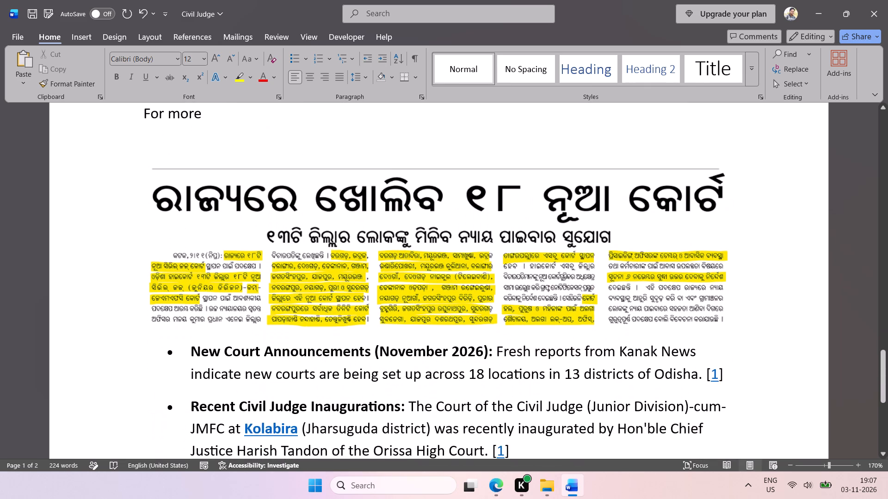
scroll(426, 294, down, 1)
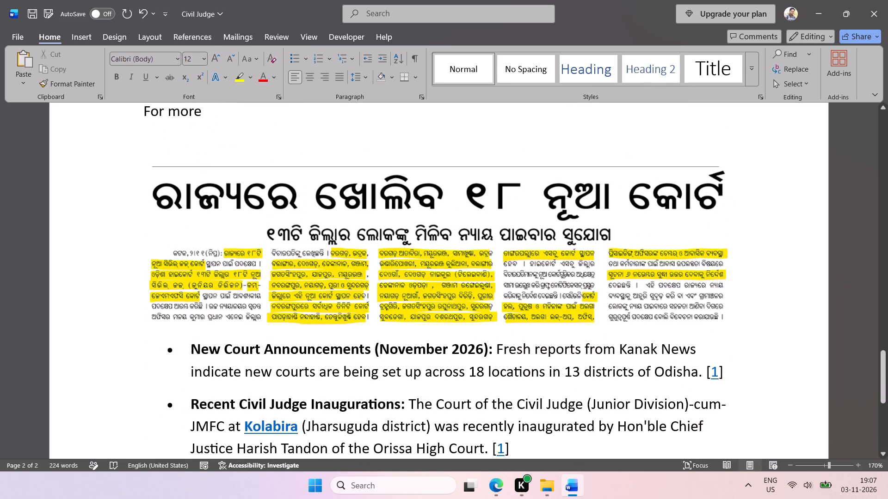
scroll(281, 237, up, 4)
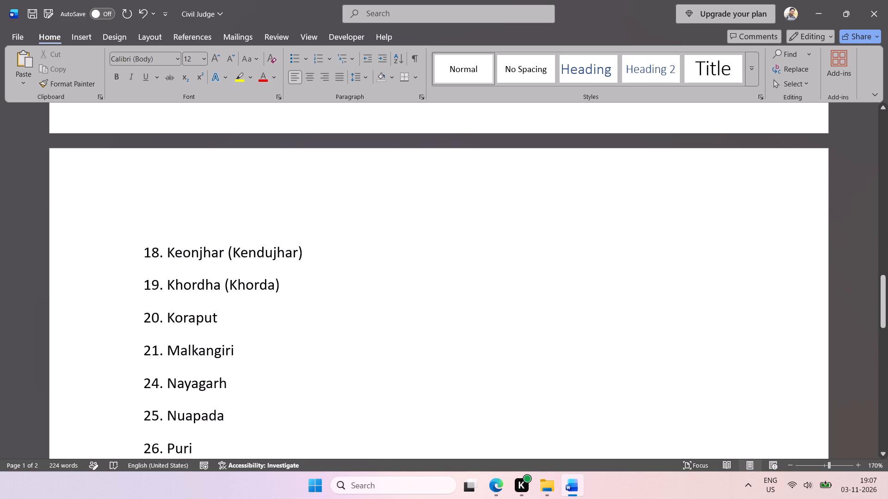
scroll(224, 288, down, 1)
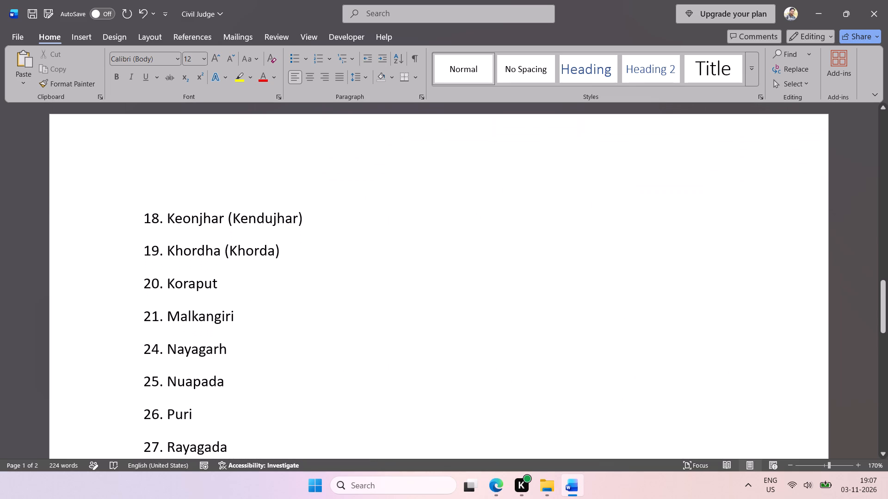
Delete "25. Nuapada", "27. Rayagada", "28. Sambalpur" and "29. Subarnapur (Sonepur)" from the remaining district list.
drag(231, 383, 108, 376)
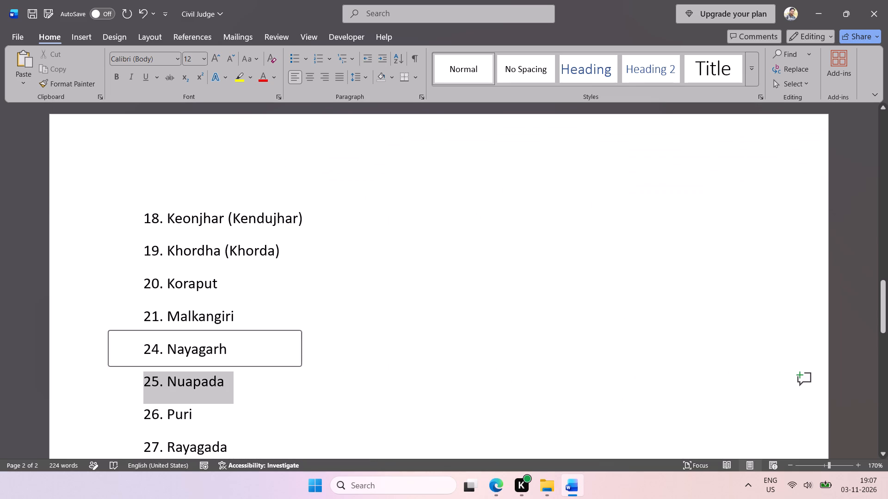
key(BackSpace)
scroll(238, 386, down, 1)
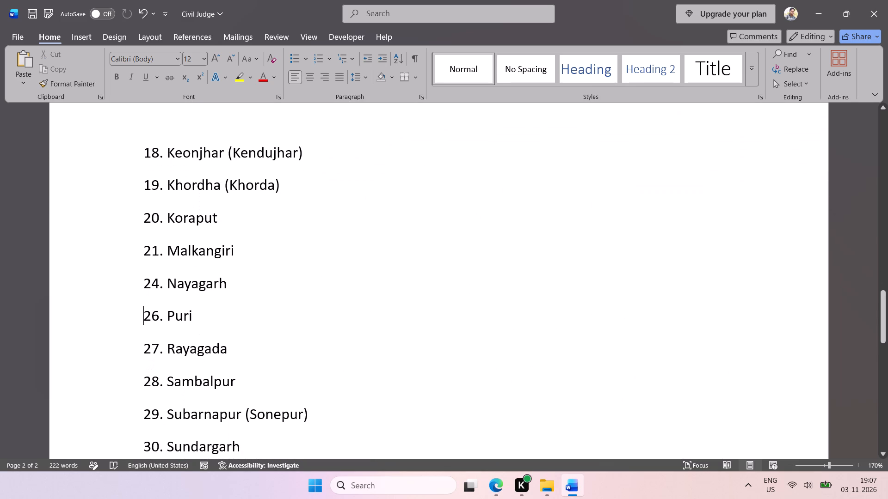
scroll(238, 382, down, 2)
drag(328, 402, 133, 332)
key(BackSpace)
Move "24. Nayagarh", "26. Puri" and "30. Sundargarh" together to directly below "23. Nabarangpur".
drag(243, 335, 139, 266)
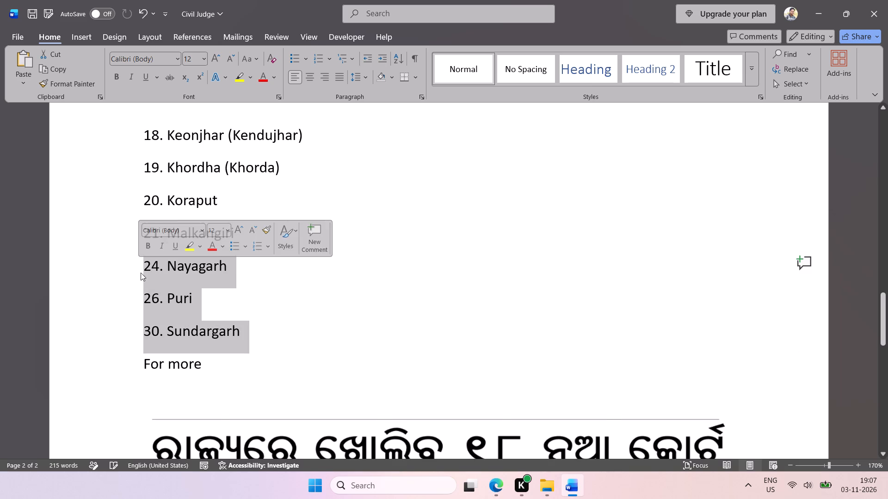
key(ctrl+x)
scroll(229, 227, up, 4)
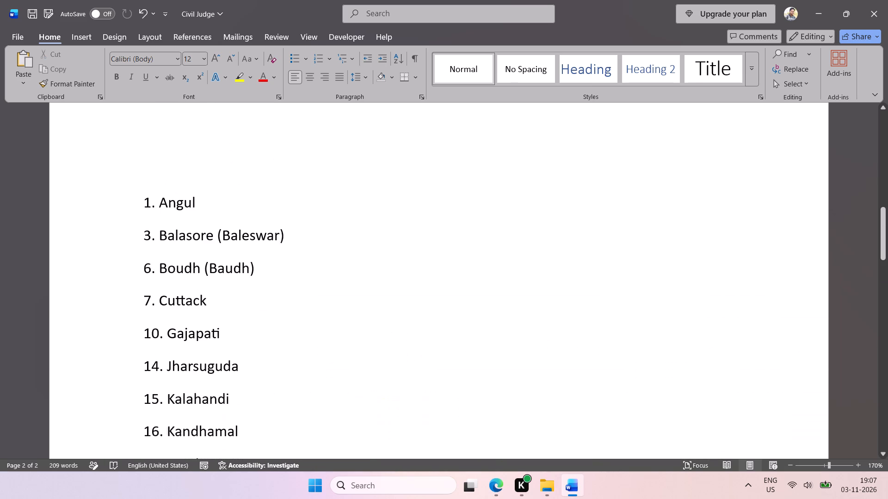
scroll(241, 225, up, 2)
click(213, 195)
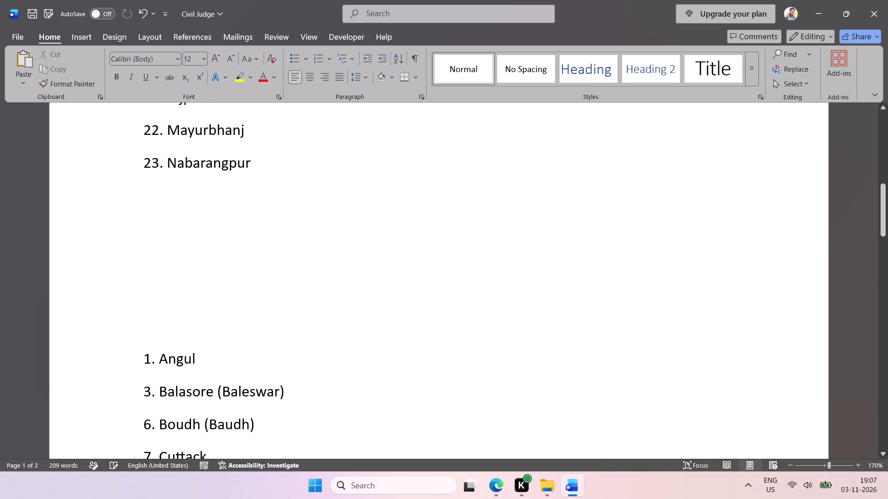
key(ctrl+v)
Delete everything between "30. Sundargarh" and the newspaper clipping: the blank lines, the leftover districts from Angul to Malkangiri, and "For more".
drag(154, 285, 309, 476)
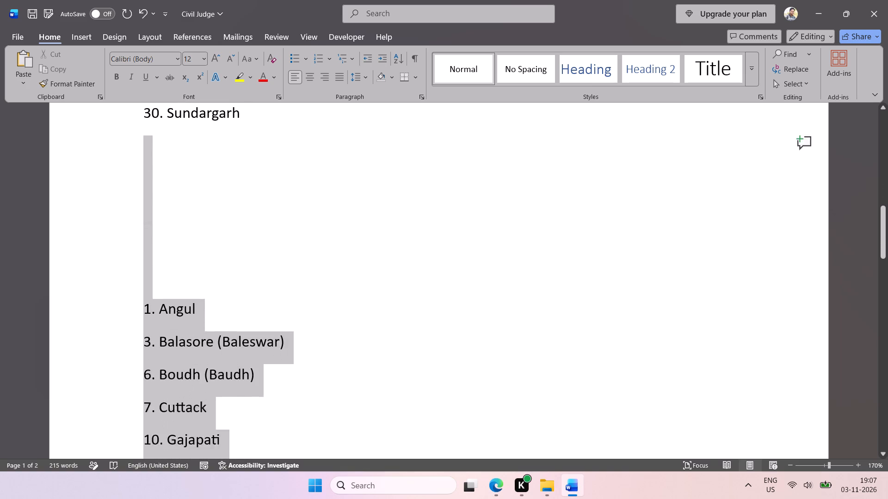
drag(309, 476, 216, 242)
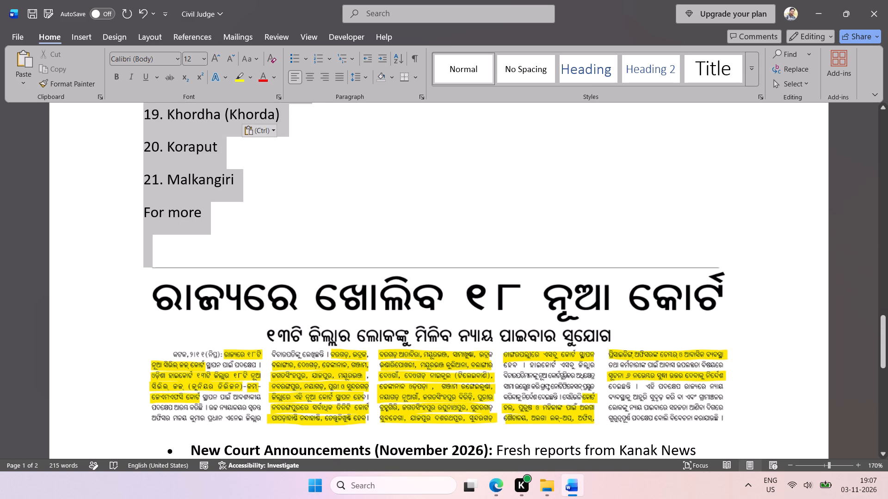
drag(216, 242, 215, 241)
key(BackSpace)
Check the finished district list from its heading to "30. Sundargarh" against the highlighted text in the newspaper clipping.
scroll(287, 228, up, 1)
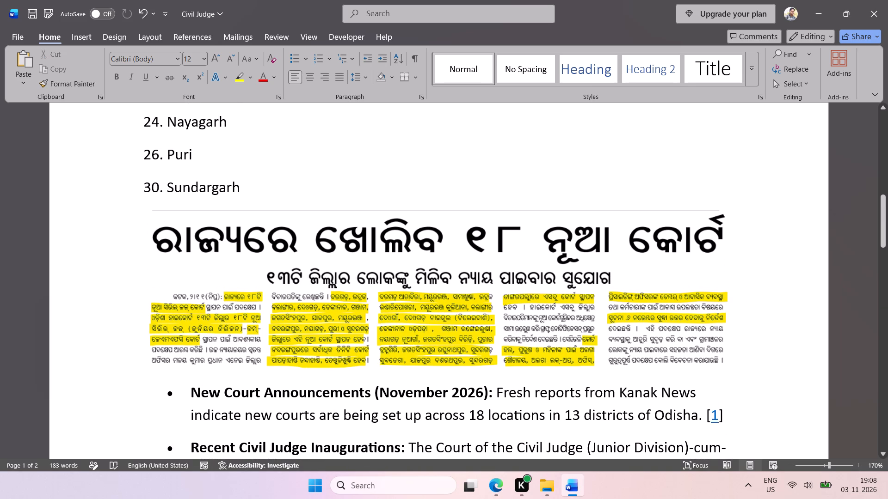
scroll(319, 216, up, 1)
right_click(355, 315)
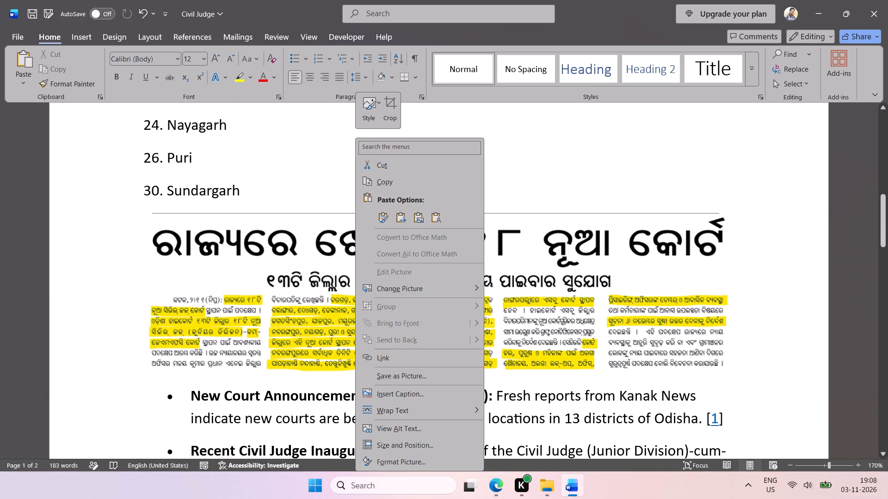
ctrl+scroll(355, 314, up, 4)
click(311, 292)
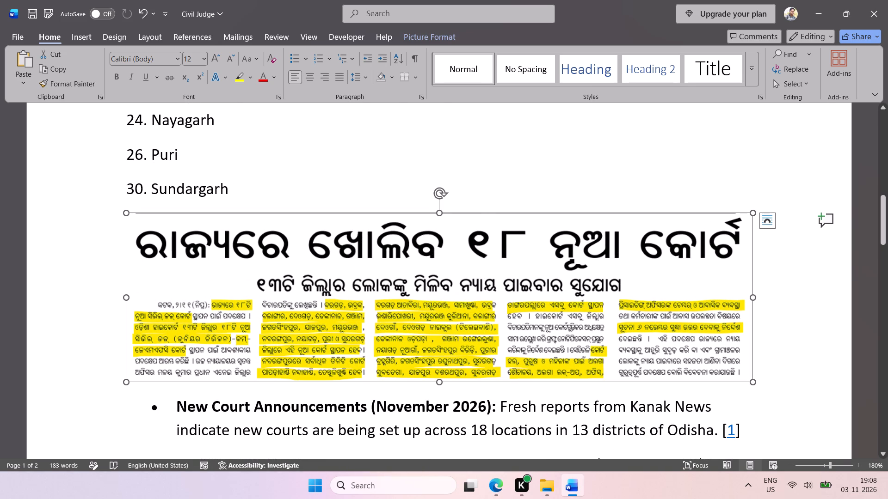
scroll(315, 240, up, 2)
scroll(194, 164, up, 1)
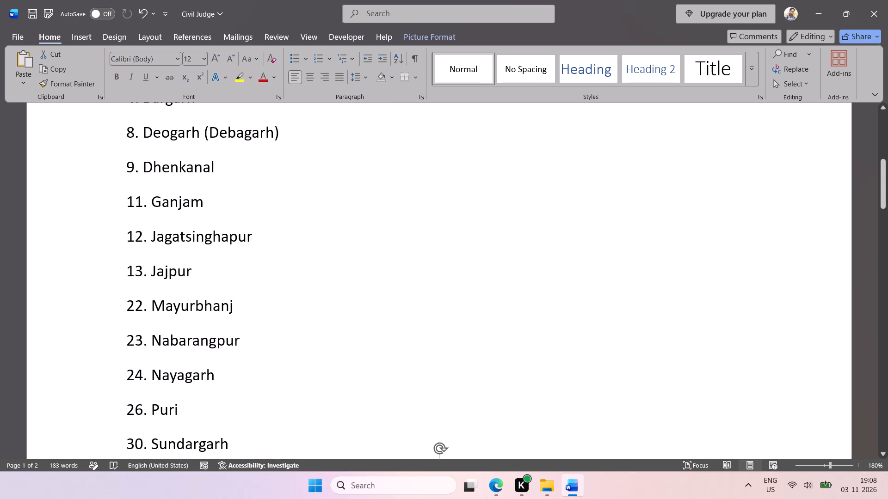
scroll(195, 167, up, 1)
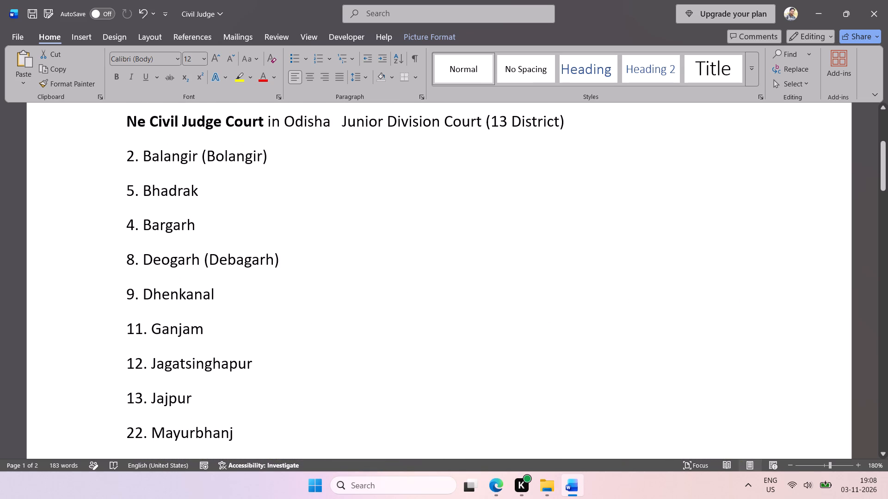
scroll(203, 207, down, 4)
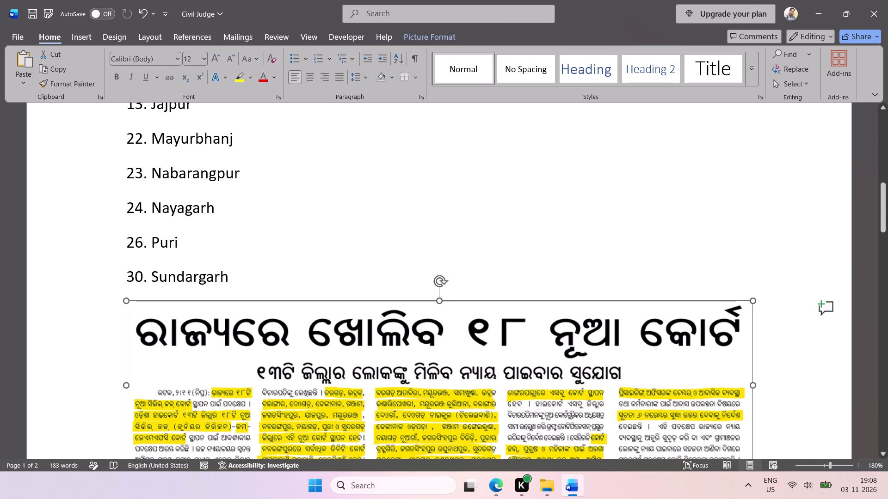
scroll(264, 330, up, 1)
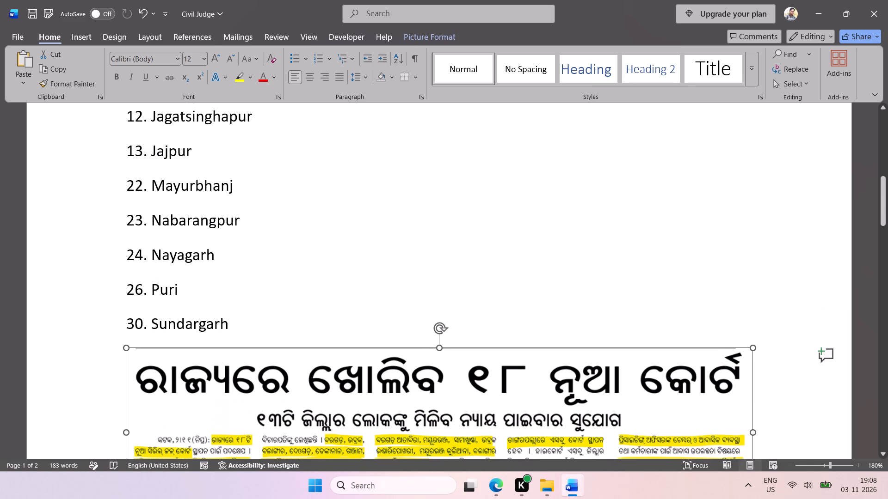
scroll(250, 280, up, 1)
scroll(215, 258, down, 1)
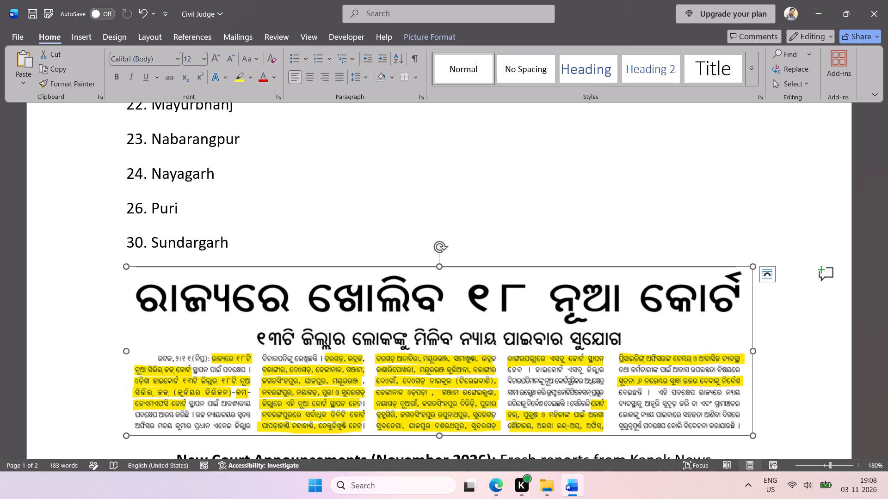
scroll(228, 221, up, 2)
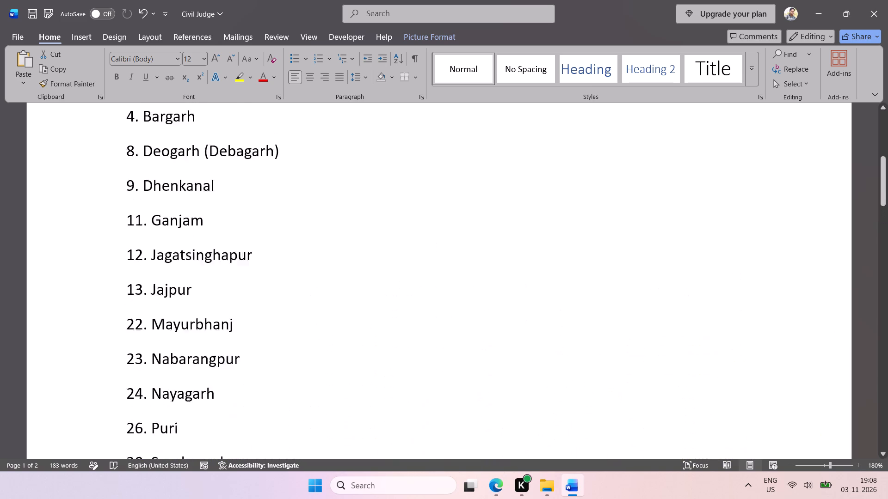
scroll(227, 227, up, 2)
scroll(168, 197, up, 1)
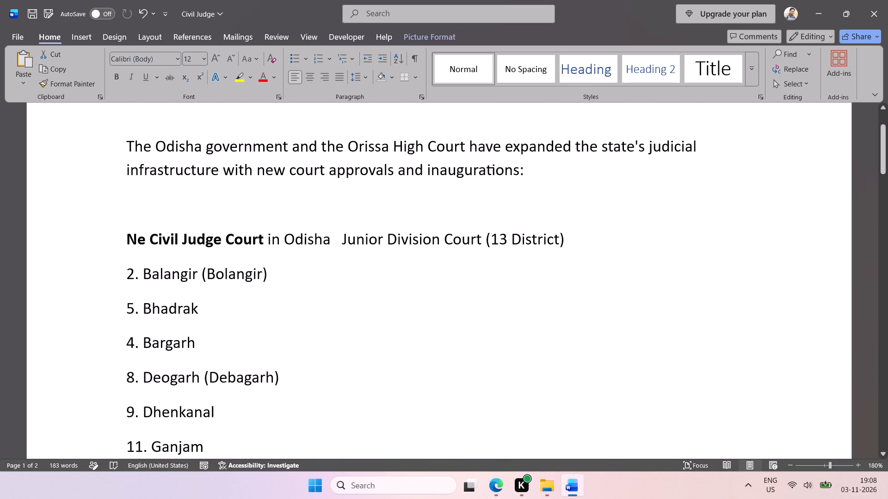
scroll(225, 200, up, 1)
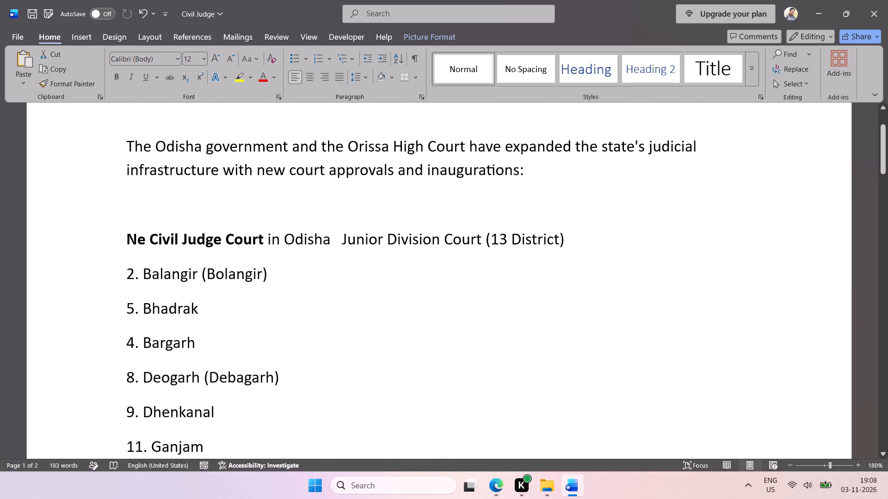
Shorten the list heading to "New Court in Odisha", removing "Civil Judge" and "Junior Division Court (13 District)" and correcting "Ne" to "New".
double_click(166, 237)
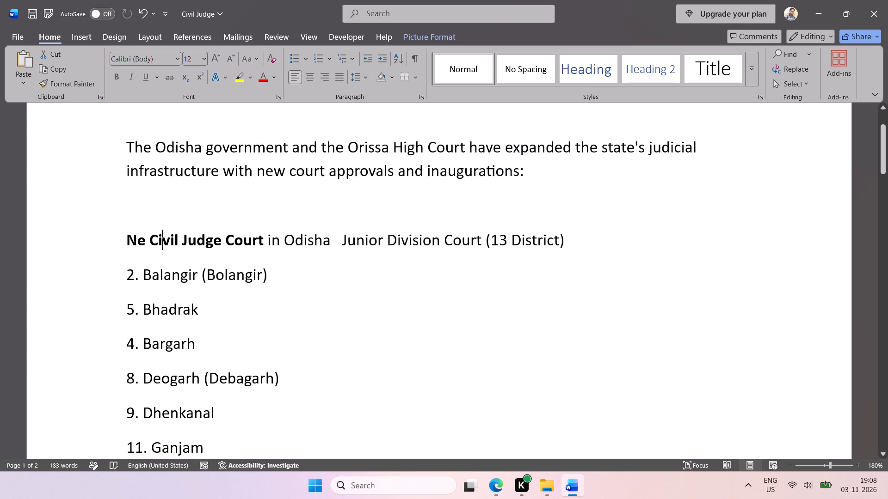
key(BackSpace)
key(BackSpace)
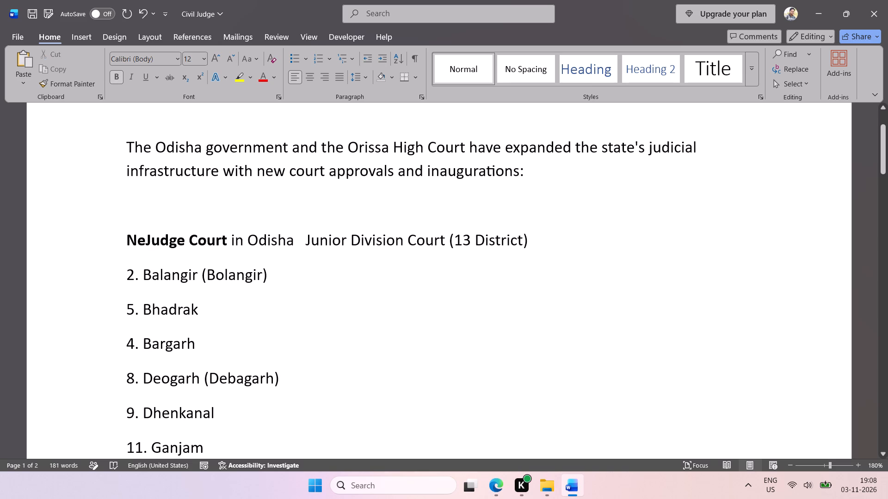
key(w)
key(space)
double_click(172, 241)
key(BackSpace)
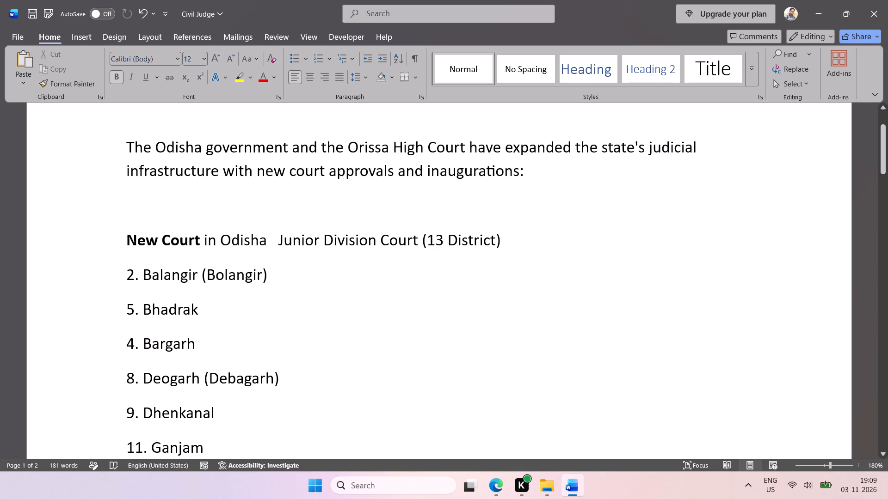
scroll(395, 250, down, 3)
scroll(474, 241, up, 1)
drag(522, 321, 290, 326)
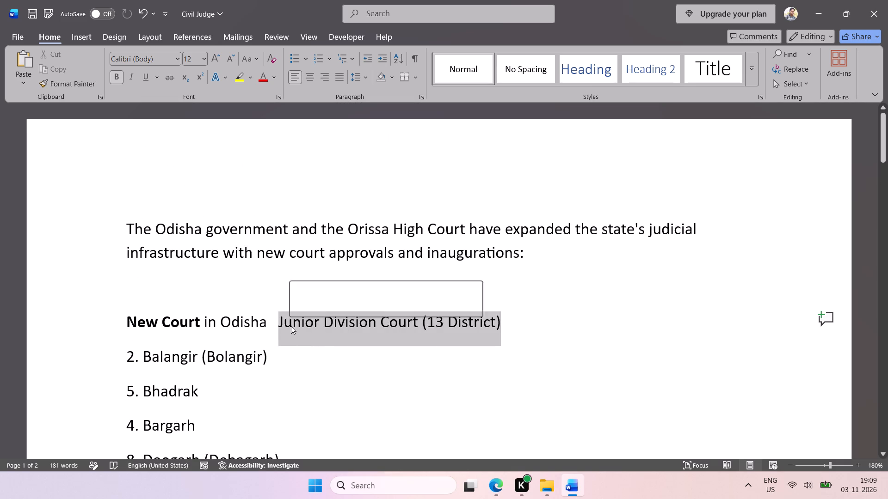
key(BackSpace)
Review the document from the "New Court in Odisha" list down to the highlighted newspaper clipping, enlarging the clipping's text to read it.
scroll(385, 302, down, 1)
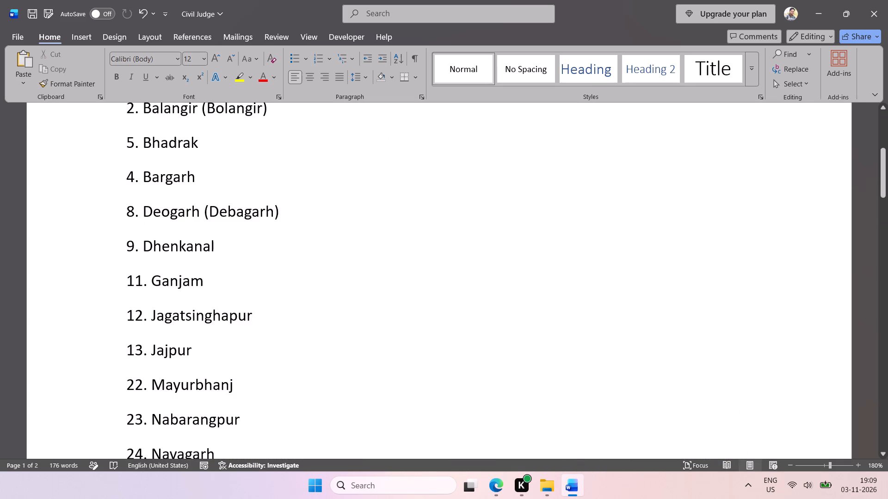
scroll(385, 302, down, 2)
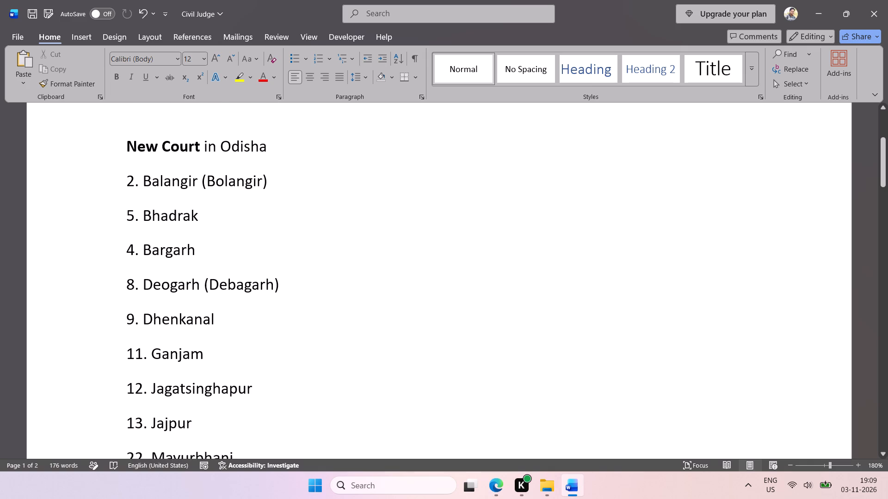
scroll(312, 179, down, 1)
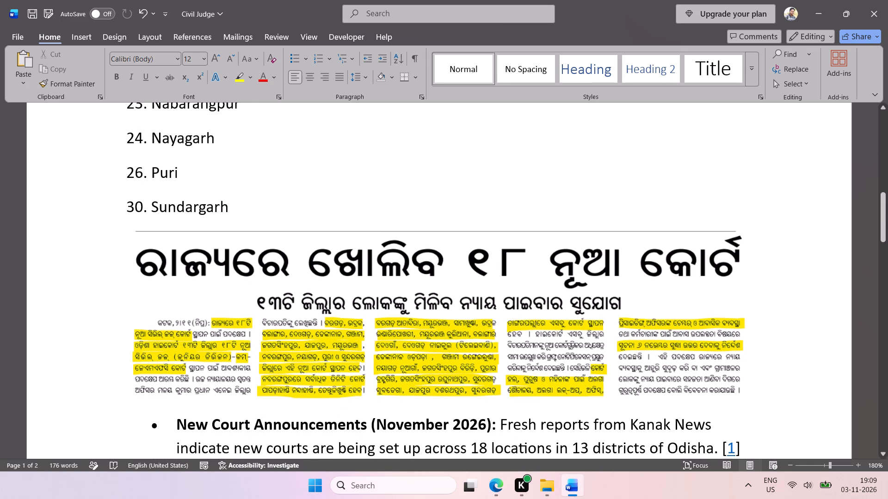
scroll(312, 177, down, 1)
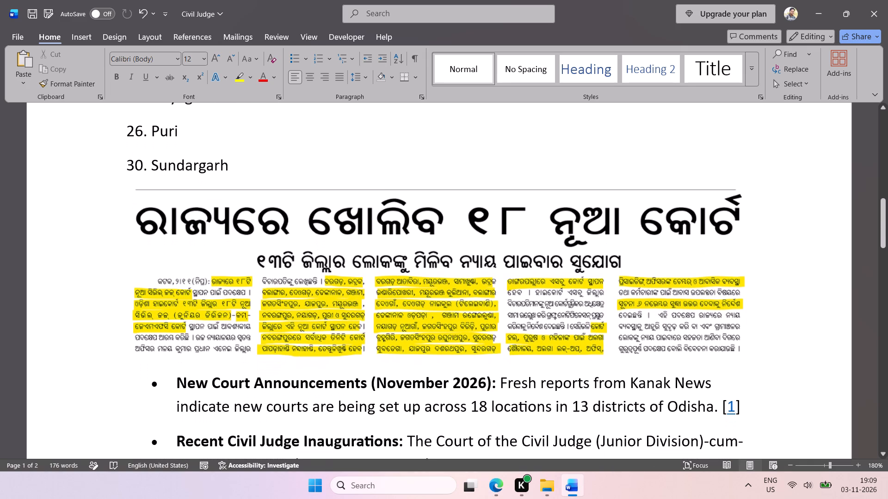
scroll(312, 177, down, 1)
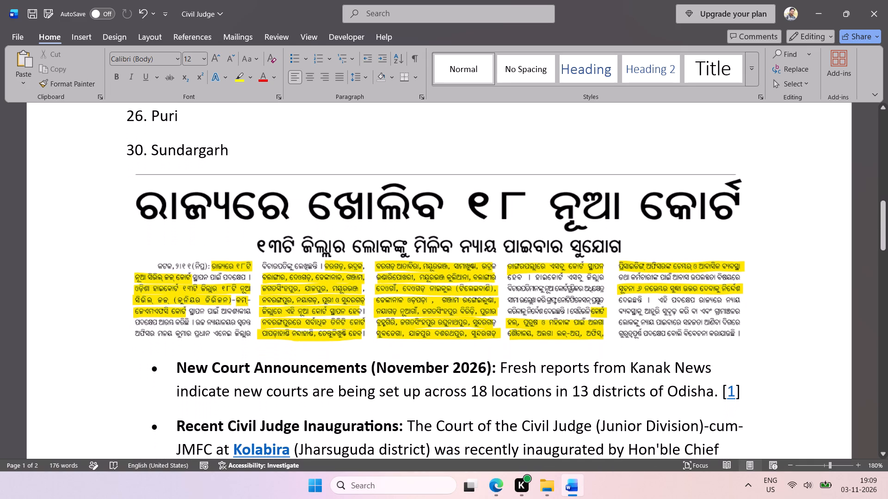
ctrl+scroll(312, 177, up, 4)
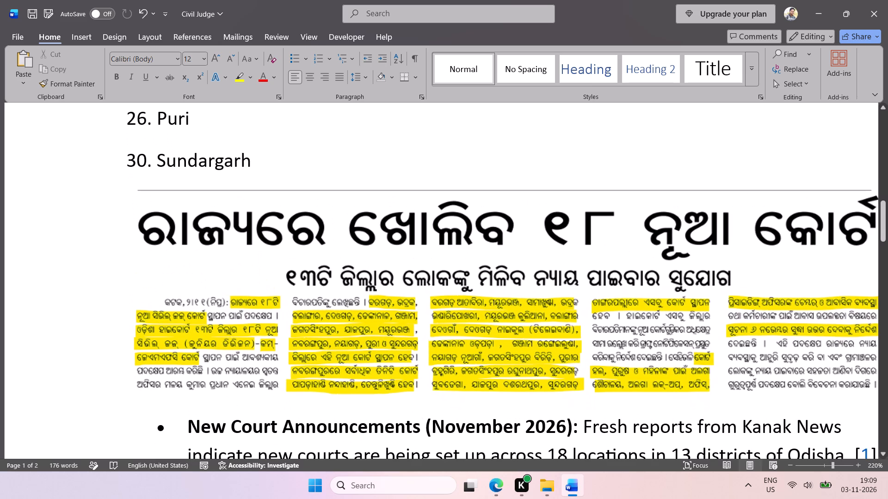
Add a line "Civil Judge Court" below "New Court in Odisha", copying "Civil Judge" from the inaugurations bullet and "Court" from the heading.
scroll(312, 177, down, 1)
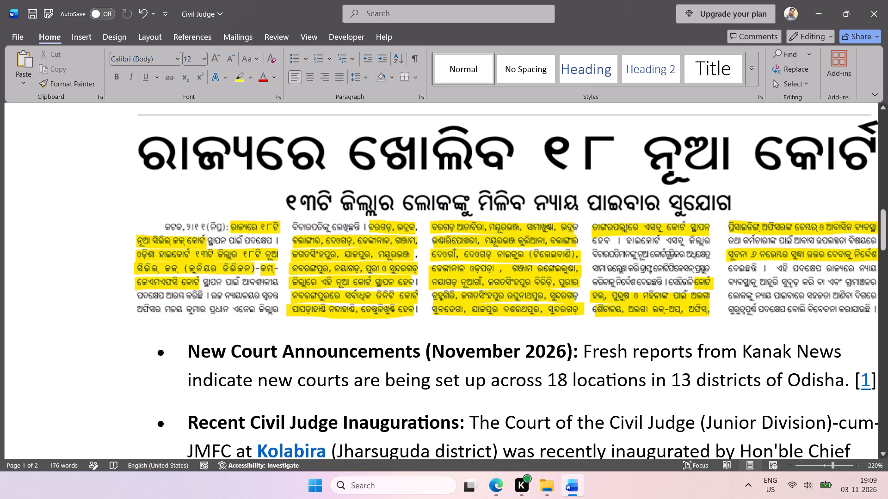
drag(250, 415, 293, 420)
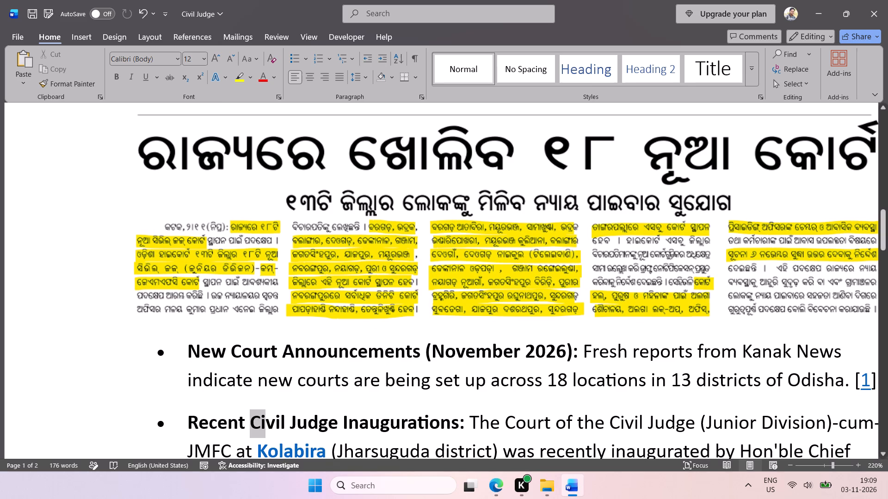
drag(293, 420, 323, 420)
key(ctrl+c)
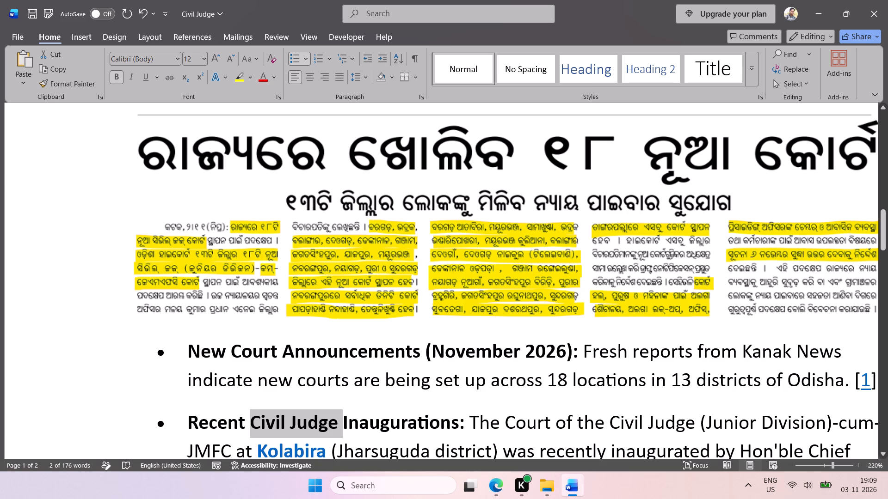
scroll(255, 222, up, 2)
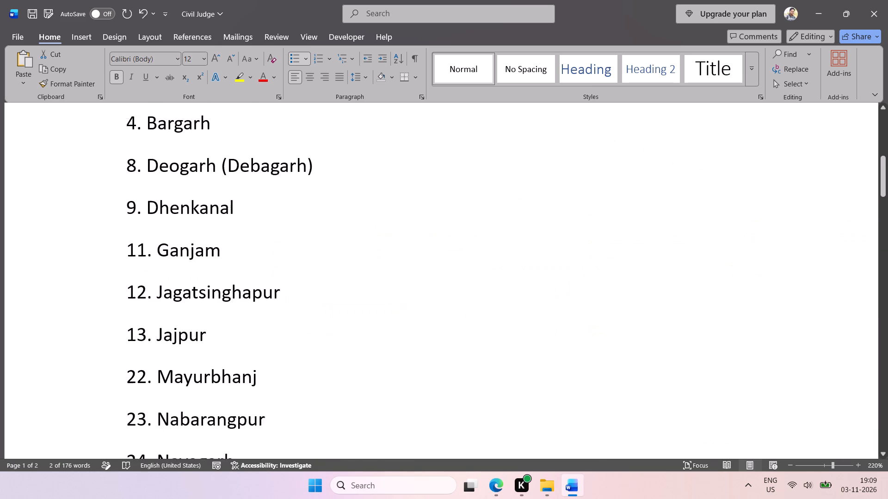
scroll(182, 210, up, 2)
drag(176, 180, 171, 188)
click(316, 176)
key(Return)
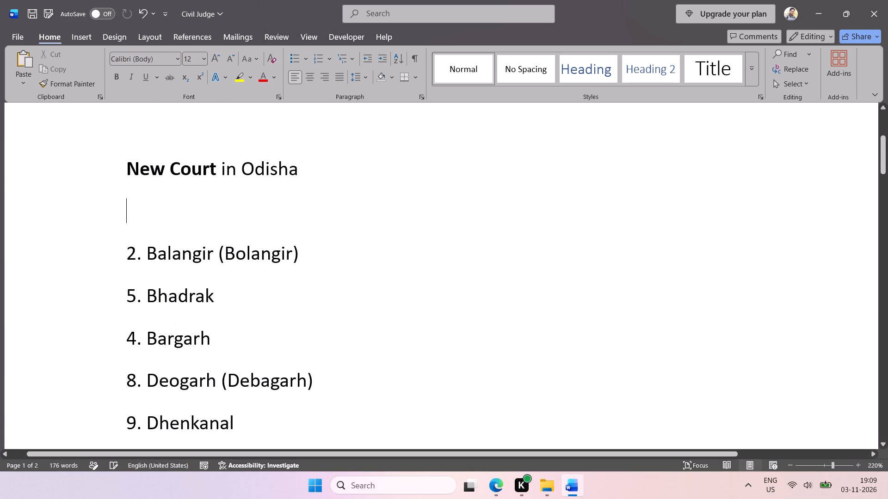
key(ctrl+v)
double_click(181, 164)
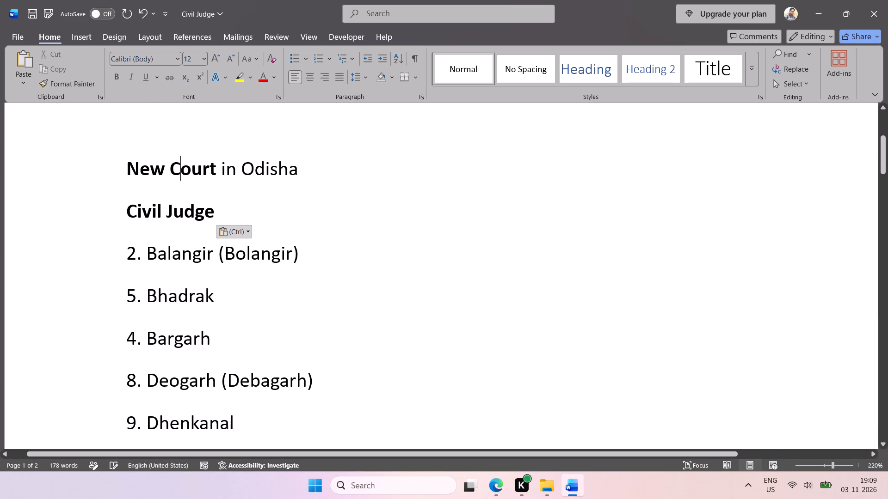
key(ctrl+c)
click(238, 204)
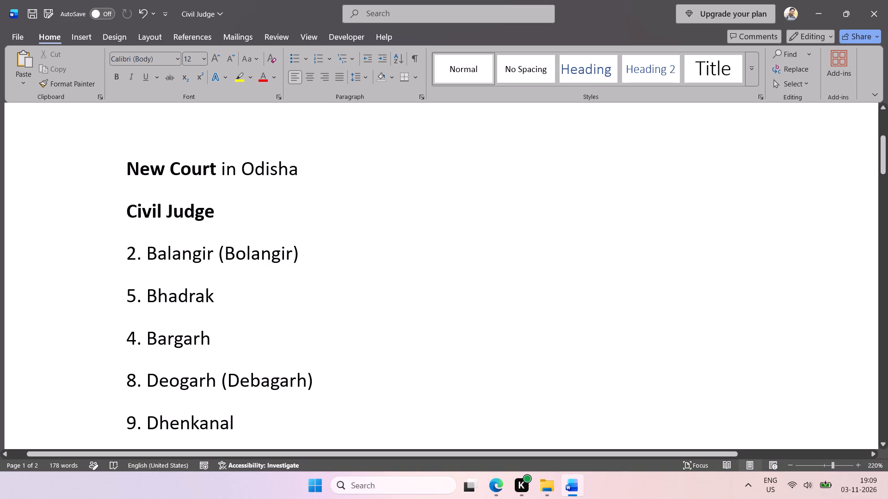
key(space)
key(ctrl+v)
Remove the extra spacing after paragraphs throughout the whole document.
key(ctrl+a)
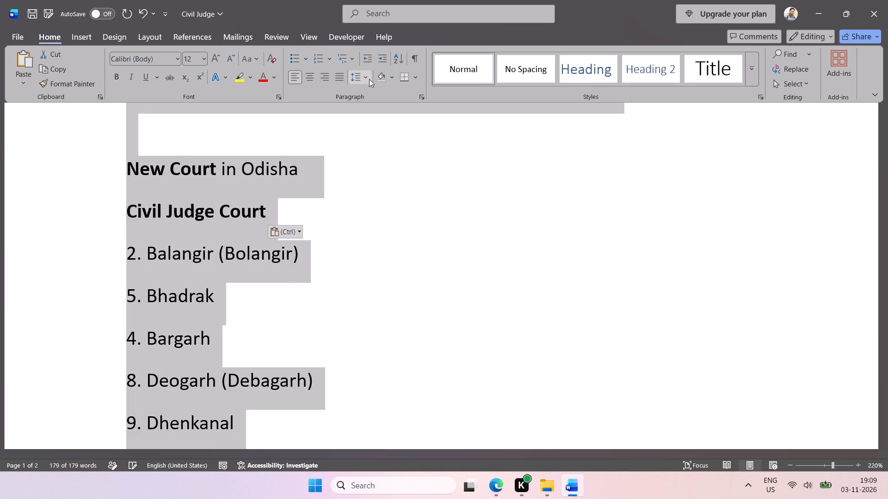
click(364, 77)
click(394, 219)
click(296, 226)
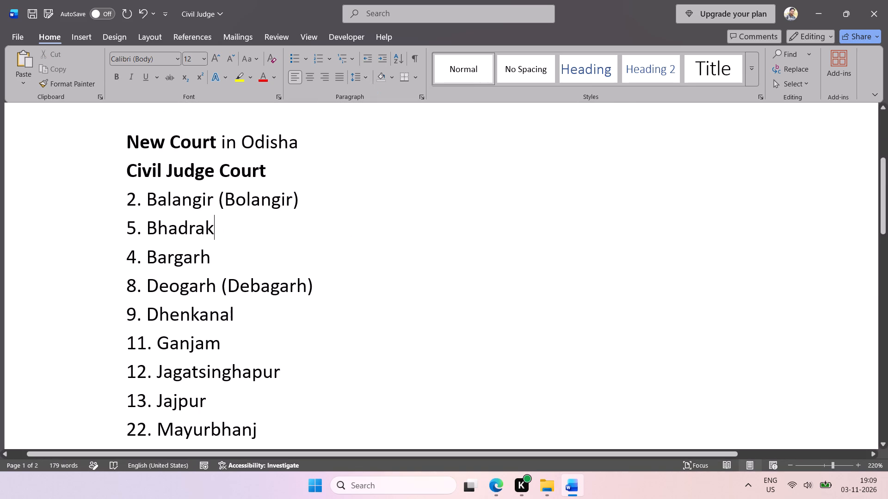
Insert a blank line between "New Court in Odisha" and "Civil Judge Court", and remove the bold formatting from "Civil Judge Court".
click(301, 139)
key(Return)
drag(282, 199, 142, 197)
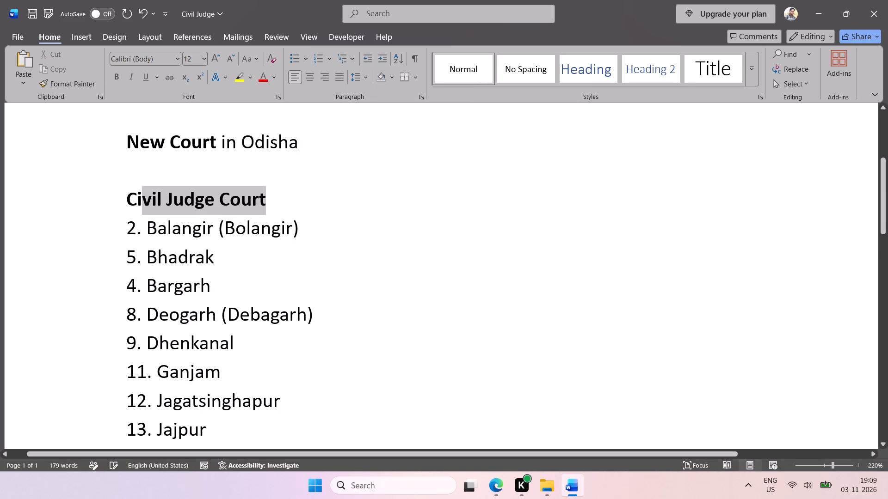
drag(142, 197, 105, 196)
key(ctrl+b)
click(253, 252)
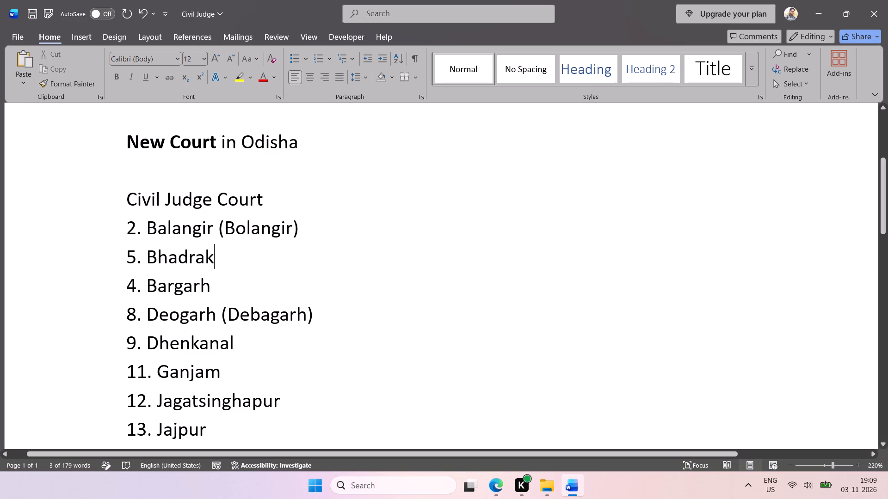
Append "(18)" to the "Civil Judge Court" line.
ctrl+scroll(261, 206, down, 4)
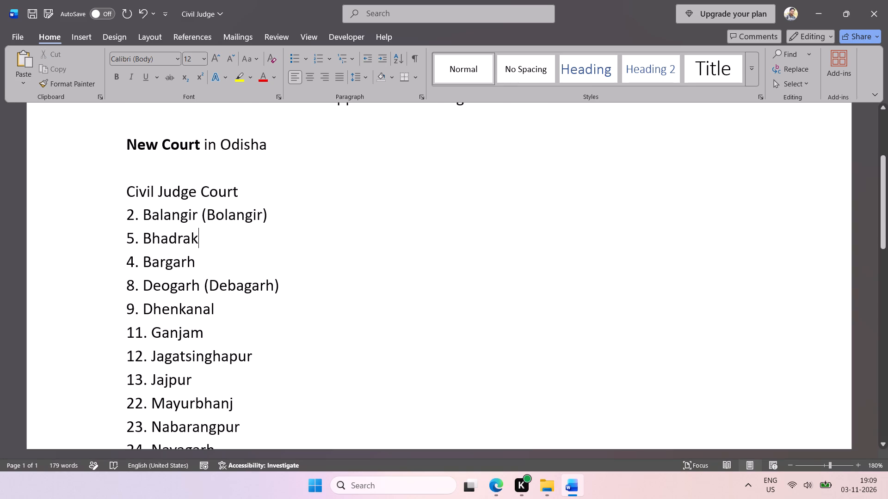
click(251, 195)
key(space)
text((18))
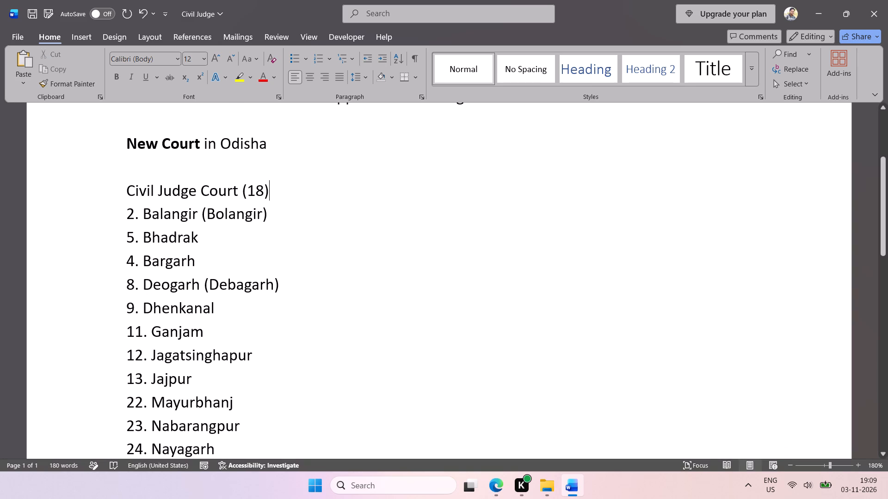
Apply automatic numbering to the districts from Balangir to Sundargarh and remove it again, clearing the typed number before Bargarh.
drag(126, 211, 254, 453)
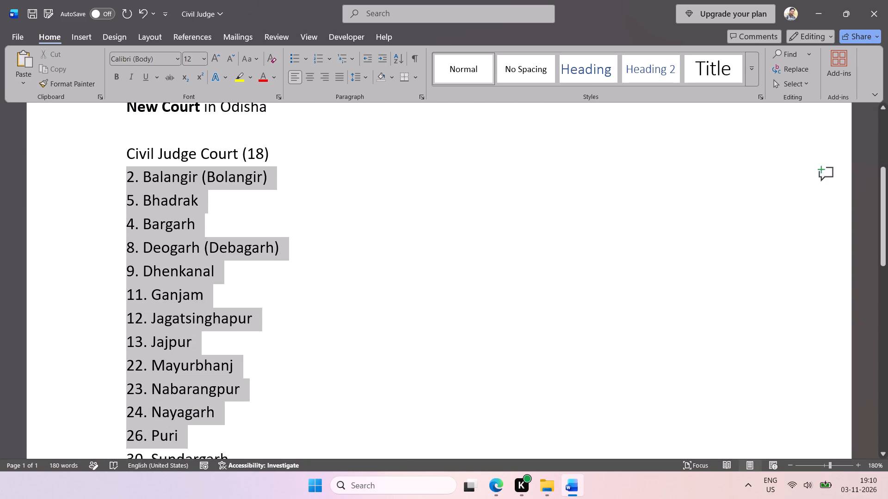
drag(254, 453, 235, 437)
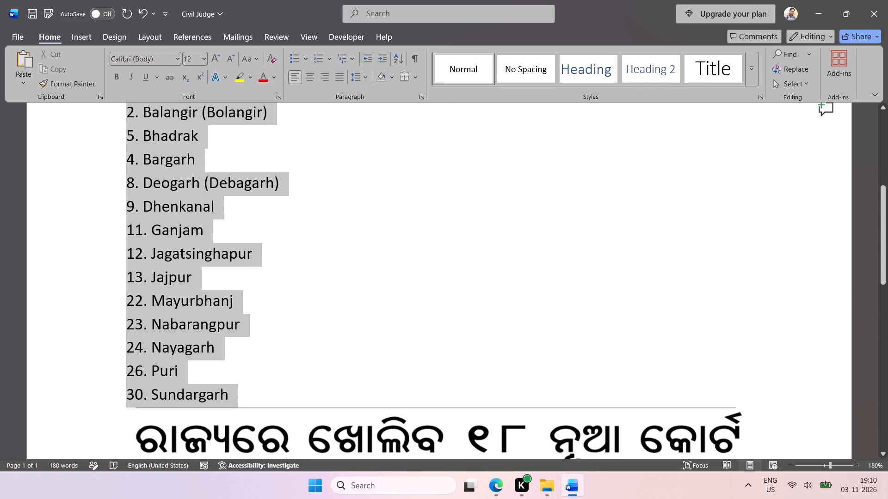
drag(235, 437, 240, 387)
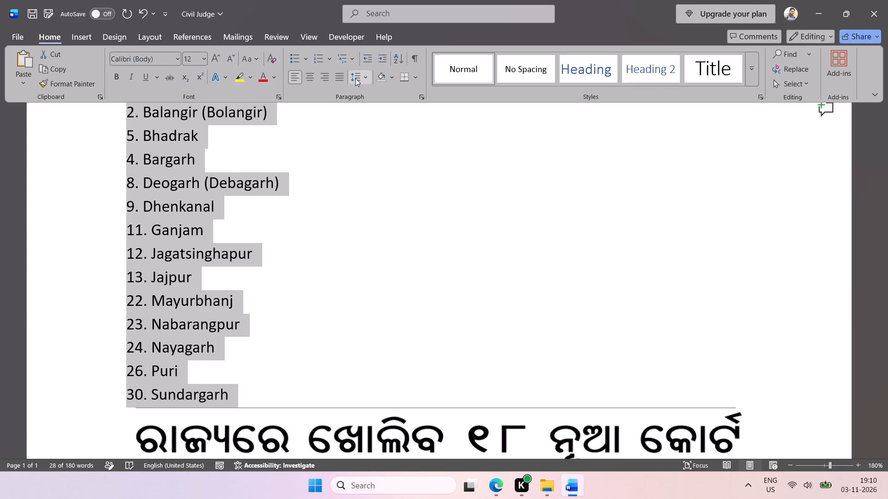
click(316, 60)
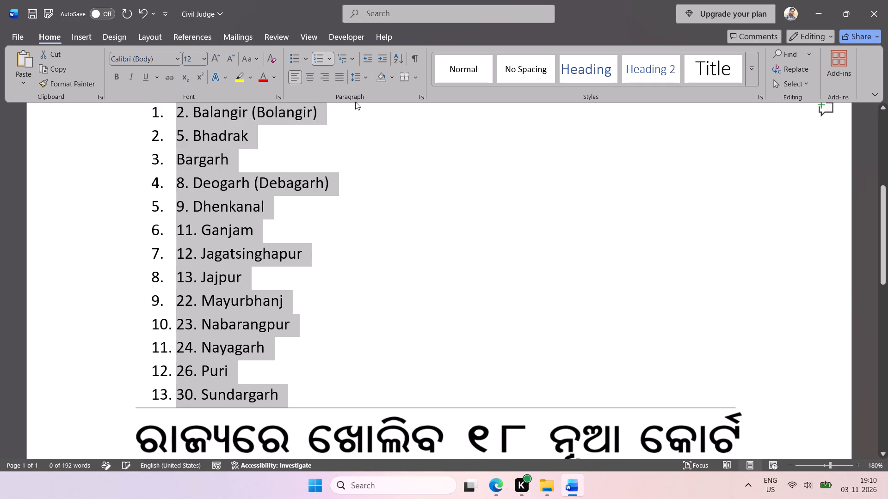
click(315, 55)
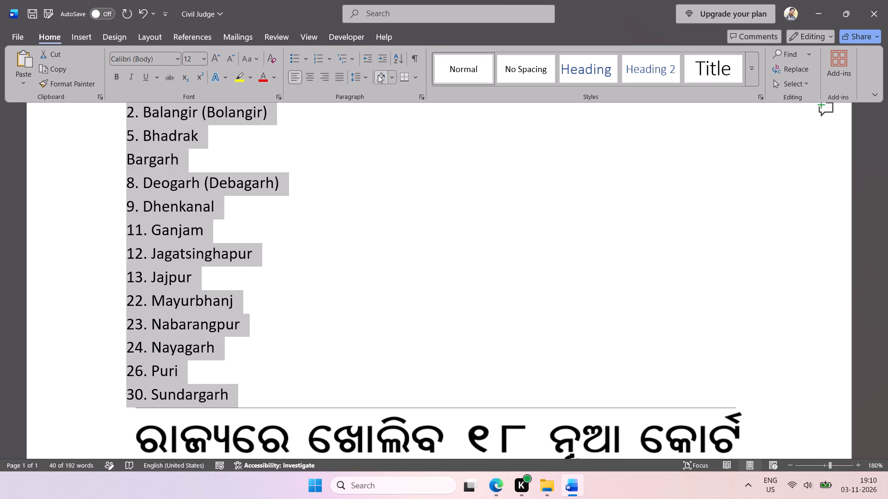
double_click(365, 61)
Delete the typed numbers before Balangir, Bhadrak and Deogarh, and insert a blank line below "Civil Judge Court (18)".
scroll(205, 199, up, 1)
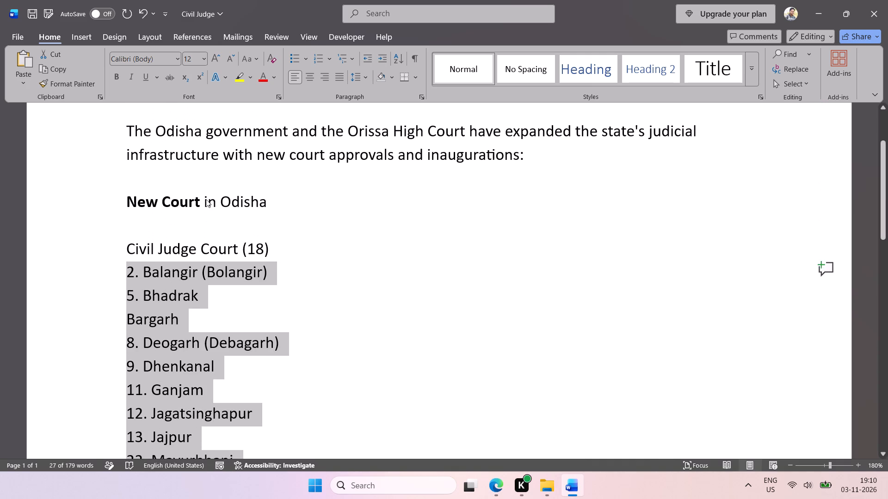
scroll(206, 199, up, 1)
click(145, 284)
drag(145, 274, 111, 275)
key(BackSpace)
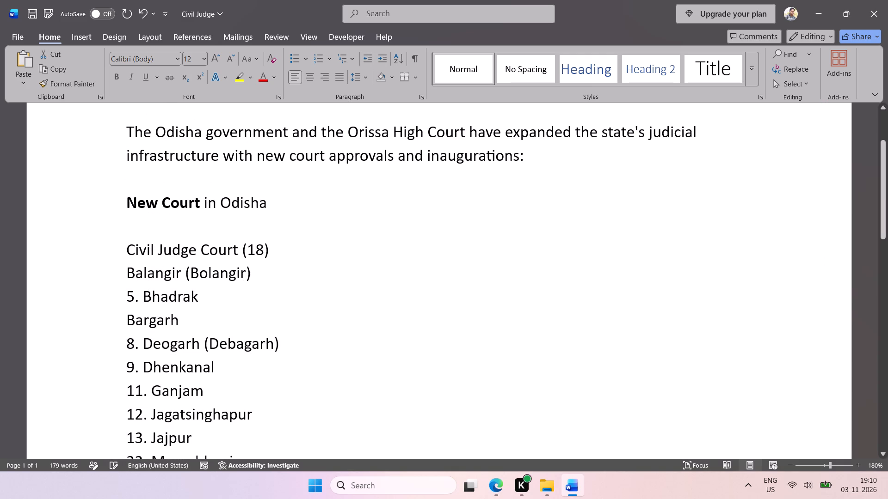
click(278, 243)
key(Return)
drag(142, 320, 117, 321)
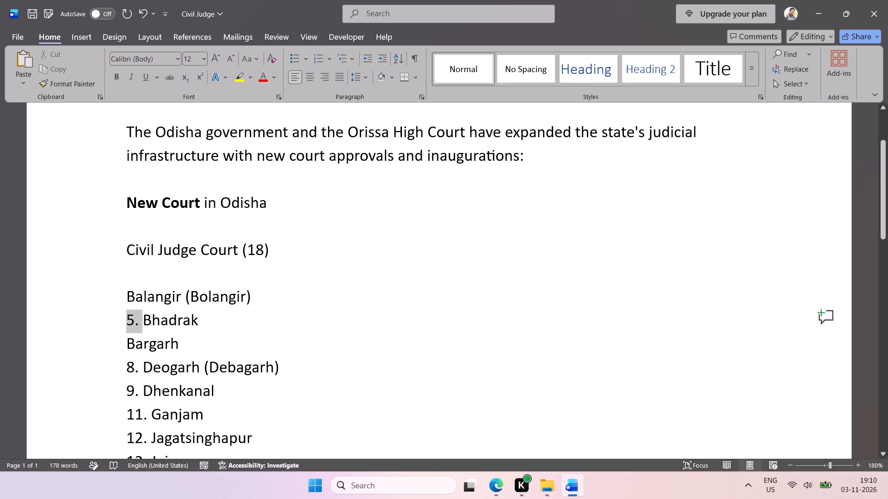
drag(117, 321, 116, 321)
key(BackSpace)
drag(142, 365, 101, 367)
key(BackSpace)
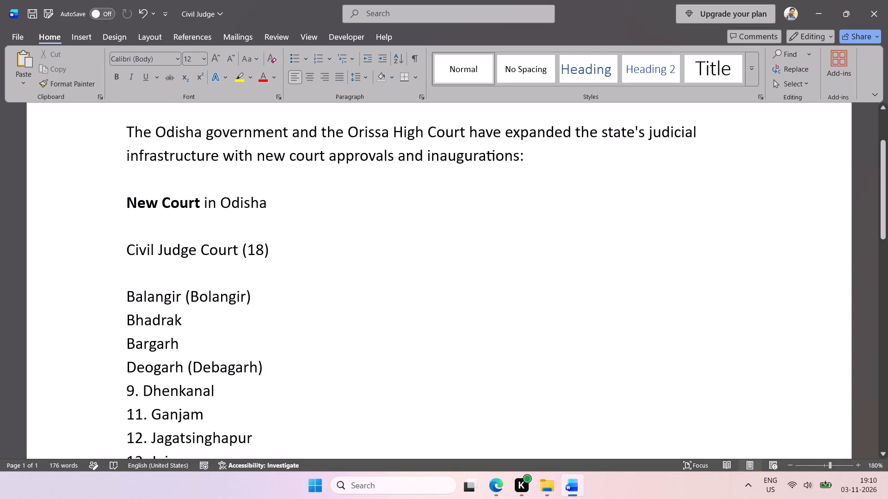
Delete the alternative names in brackets, "(Bolangir)" after Balangir and "(Debagarh)" after Deogarh.
scroll(253, 339, down, 1)
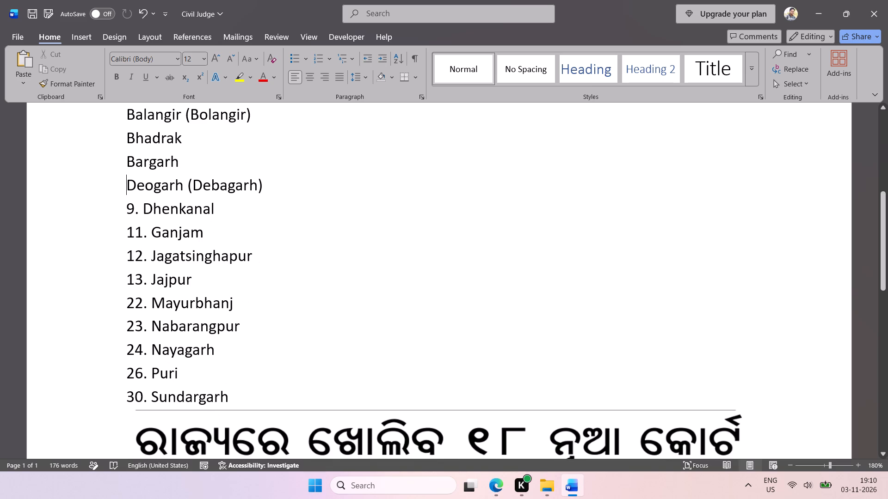
scroll(199, 270, up, 1)
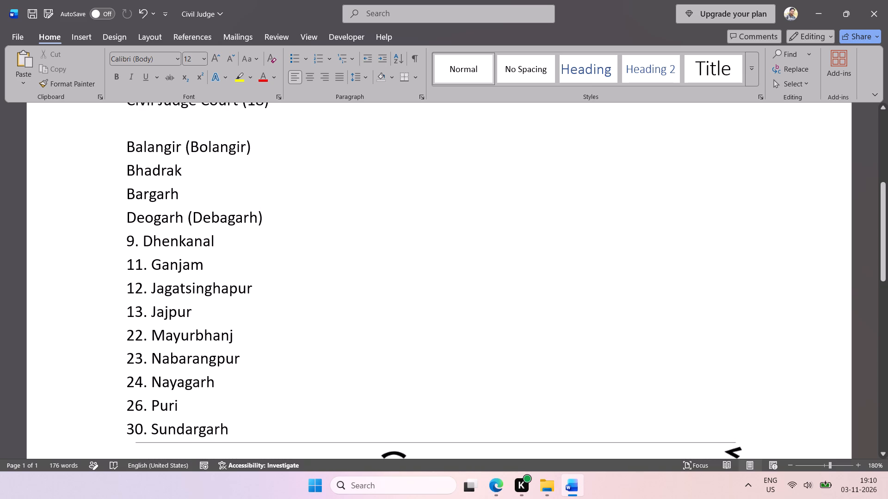
drag(259, 144, 198, 150)
key(BackSpace)
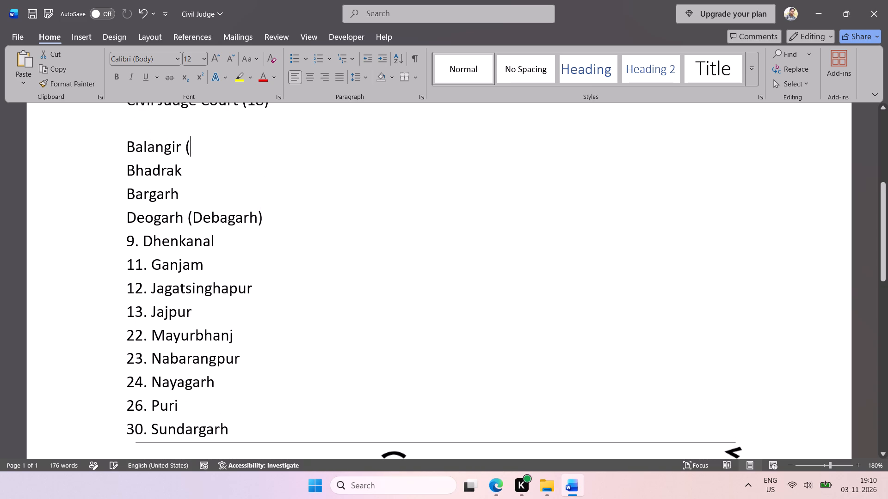
key(BackSpace)
key(BackSpace)
drag(271, 215, 181, 222)
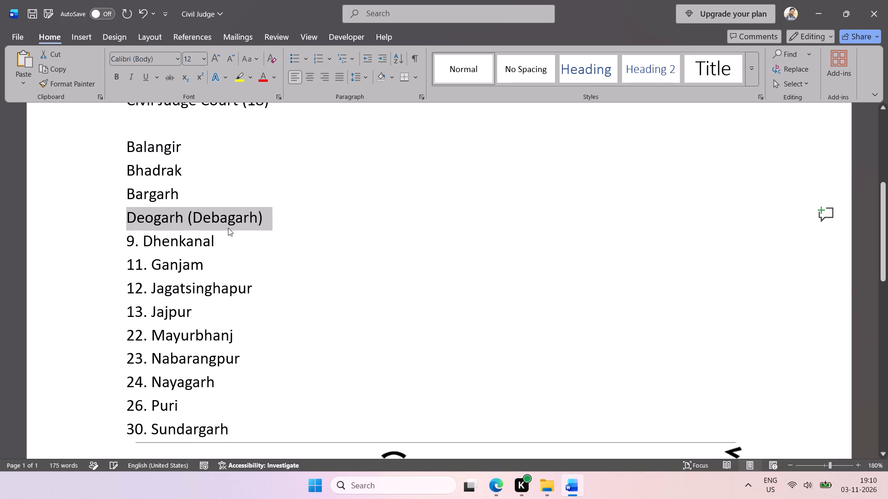
click(228, 228)
drag(268, 220, 195, 220)
key(BackSpace)
key(BackSpace)
key(BackSpace)
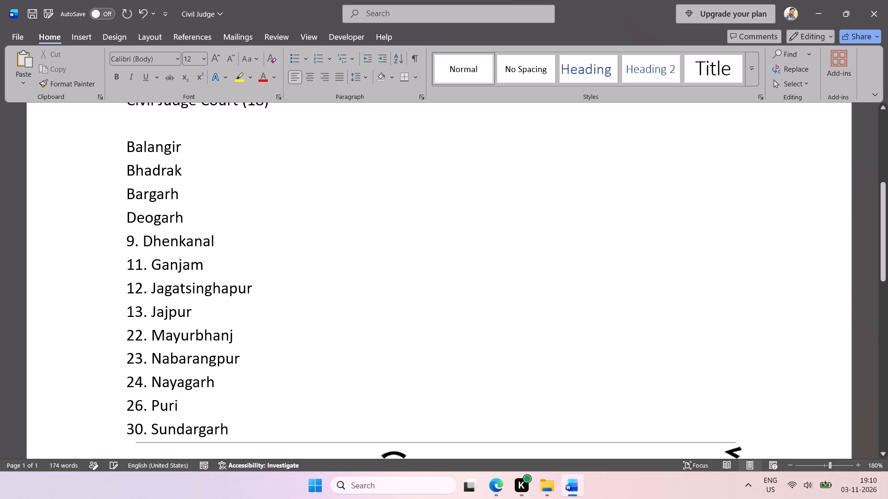
Delete the typed numbers before Dhenkanal, Ganjam, Jagatsinghapur, Jajpur and Mayurbhanj in the district list.
drag(143, 243, 111, 244)
key(BackSpace)
drag(151, 266, 122, 266)
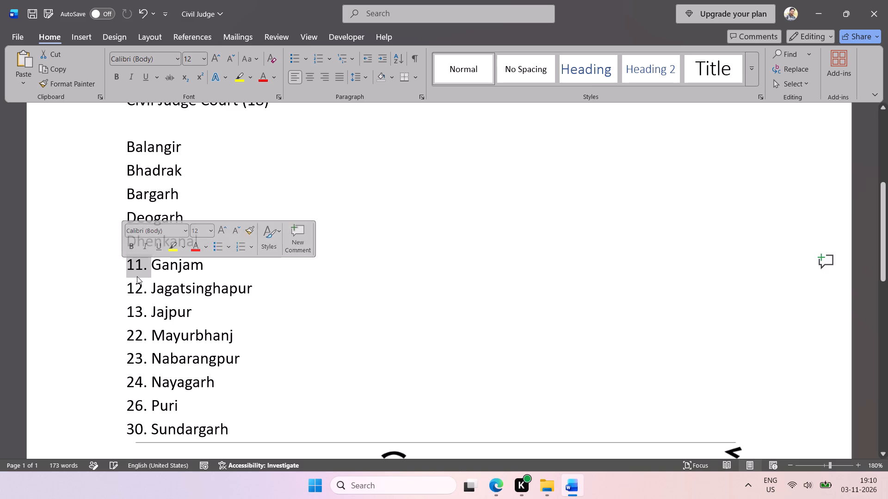
key(BackSpace)
drag(153, 286, 123, 289)
key(BackSpace)
drag(151, 316, 128, 319)
key(BackSpace)
drag(153, 336, 111, 338)
key(BackSpace)
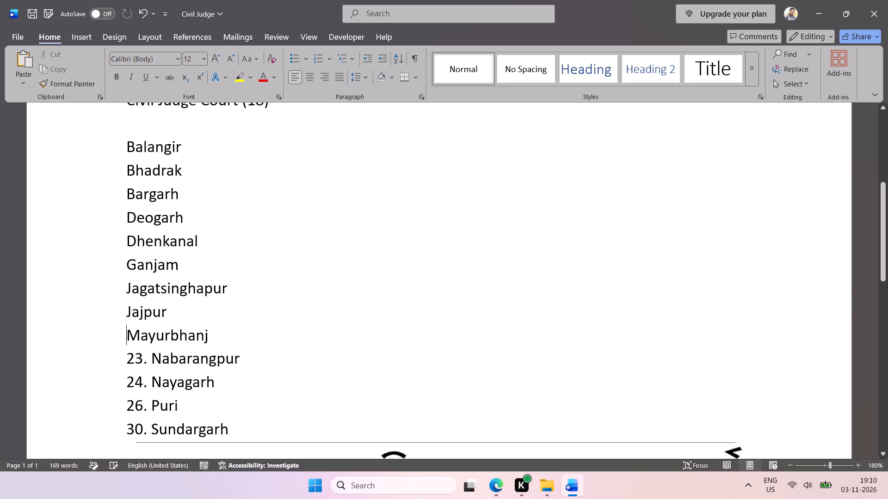
Delete the typed numbers before Nabarangpur, Nayagarh, Puri and Sundargarh in the district list.
drag(153, 357, 115, 357)
key(BackSpace)
drag(152, 383, 106, 383)
key(BackSpace)
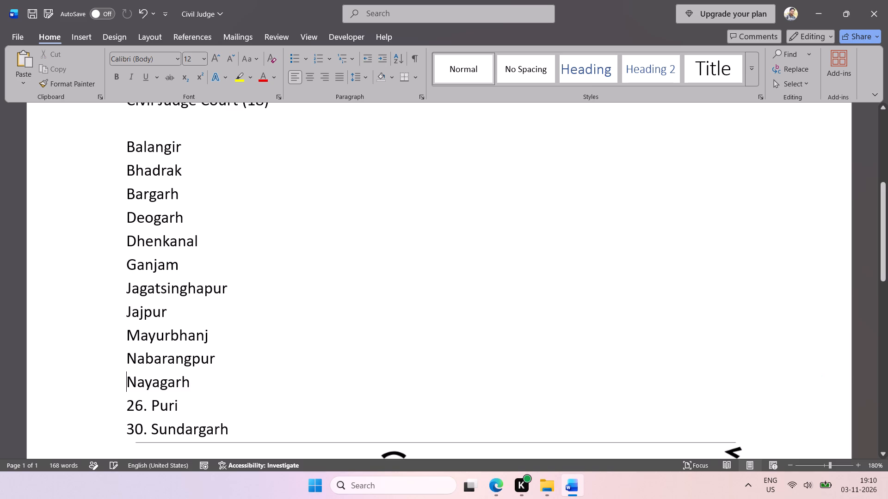
drag(153, 407, 107, 406)
key(BackSpace)
drag(152, 430, 117, 428)
key(BackSpace)
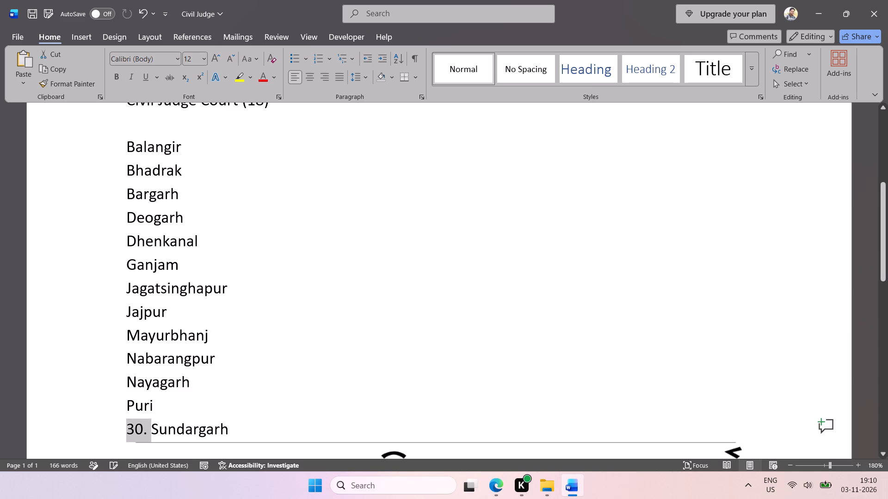
Remove the blank line between "Civil Judge Court (18)" and Balangir.
scroll(189, 192, up, 1)
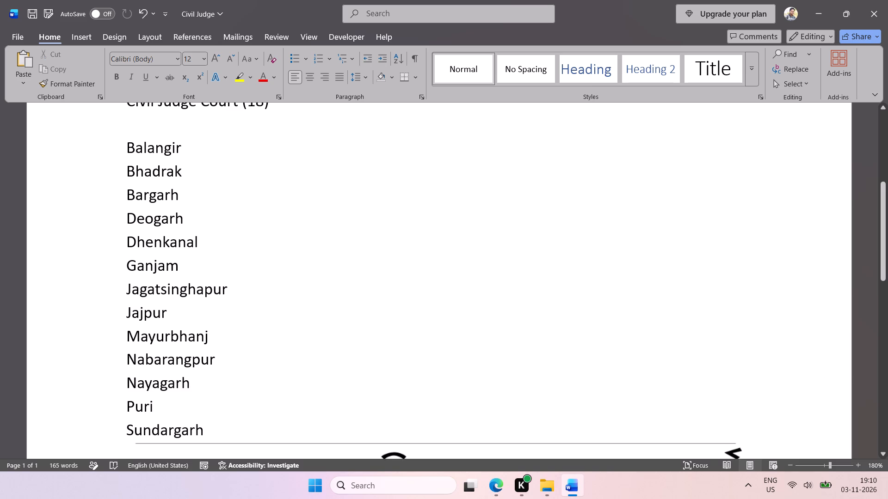
scroll(189, 192, up, 1)
click(139, 181)
key(BackSpace)
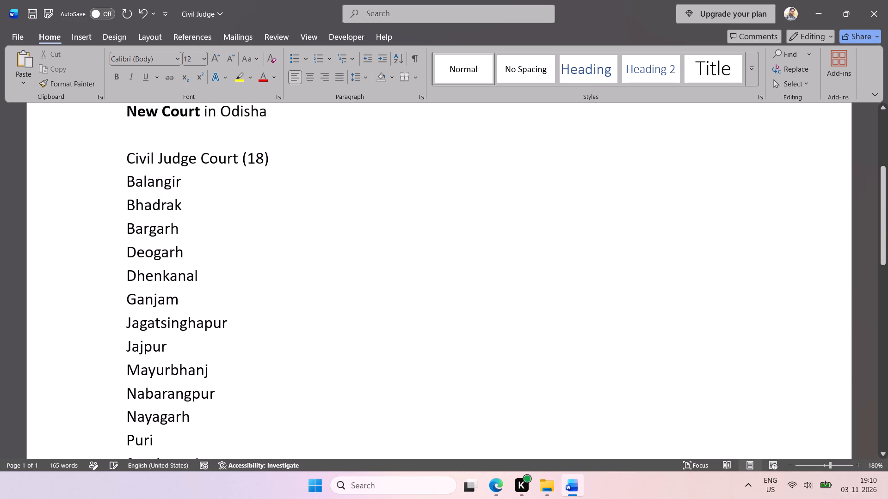
Insert a blank line between Sundargarh and the newspaper clipping.
scroll(215, 297, down, 1)
click(223, 234)
key(Return)
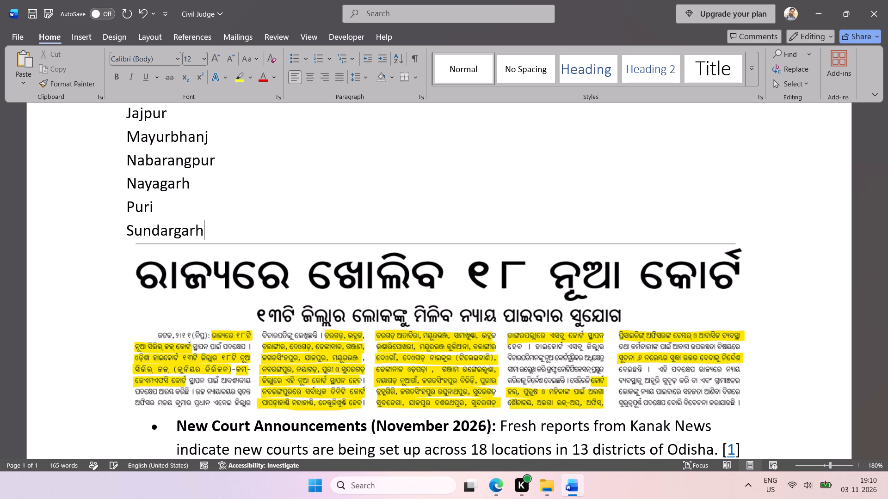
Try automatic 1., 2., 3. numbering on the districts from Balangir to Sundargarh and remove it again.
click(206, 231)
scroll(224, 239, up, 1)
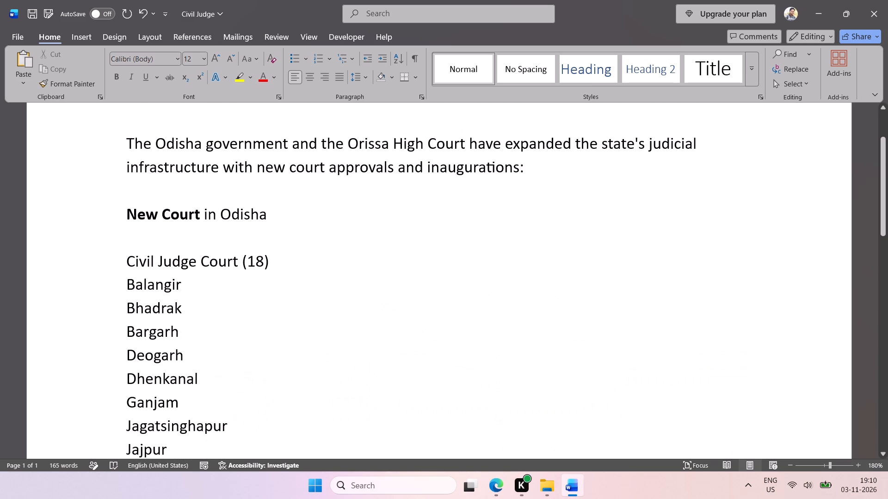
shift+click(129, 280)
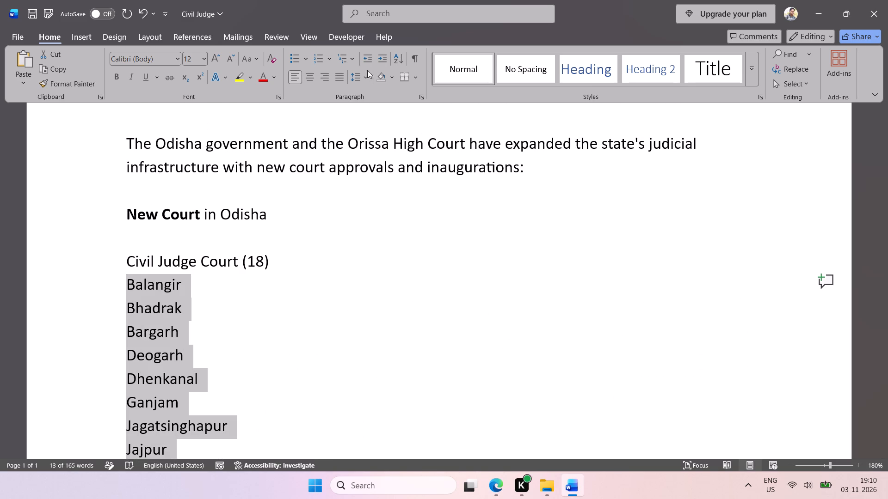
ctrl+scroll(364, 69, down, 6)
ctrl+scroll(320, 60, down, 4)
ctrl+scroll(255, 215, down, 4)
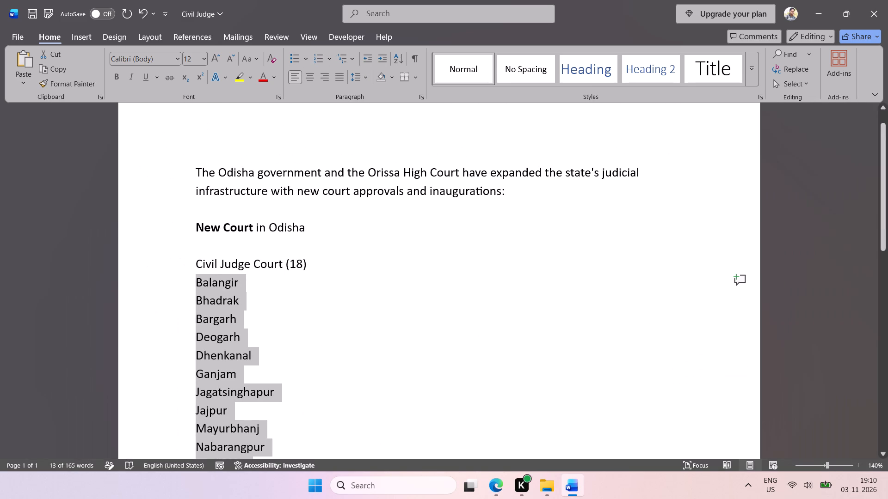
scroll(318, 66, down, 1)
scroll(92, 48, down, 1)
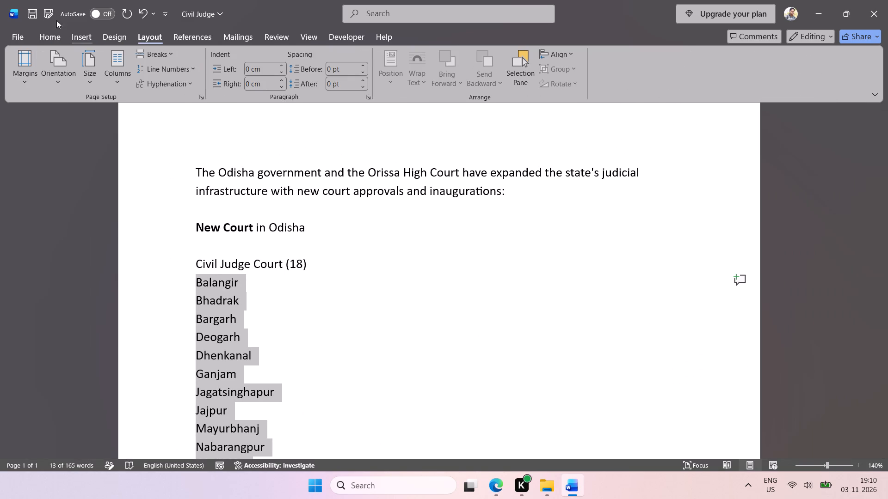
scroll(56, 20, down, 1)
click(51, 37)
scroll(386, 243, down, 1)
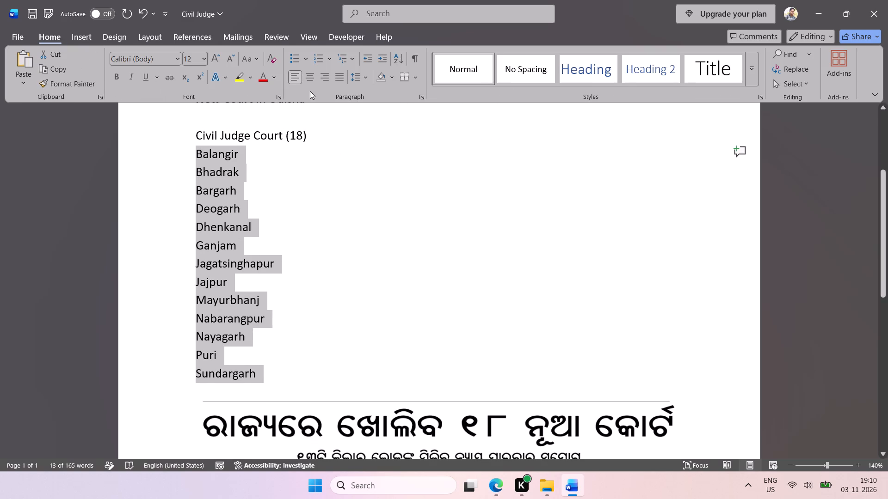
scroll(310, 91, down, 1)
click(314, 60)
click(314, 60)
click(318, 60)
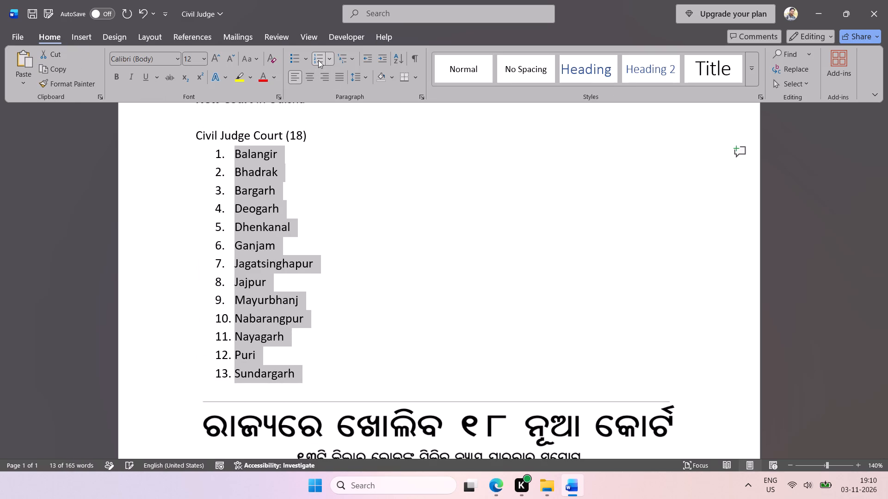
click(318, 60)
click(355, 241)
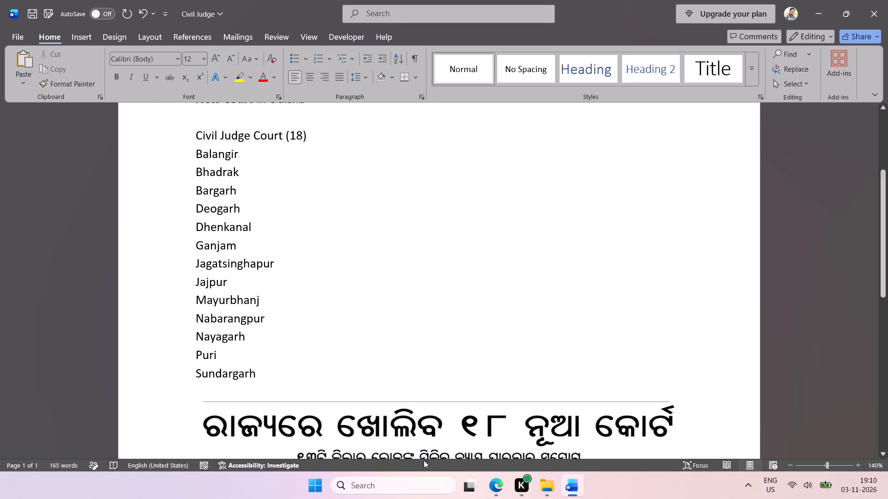
Examine the Odia newspaper clipping and the court announcements below the district list at a larger zoom.
scroll(440, 340, down, 2)
ctrl+scroll(326, 308, up, 5)
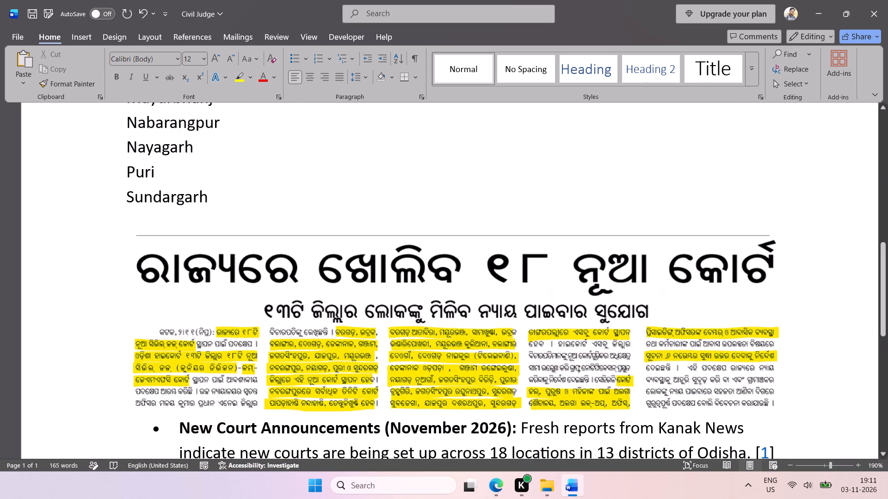
scroll(364, 358, down, 1)
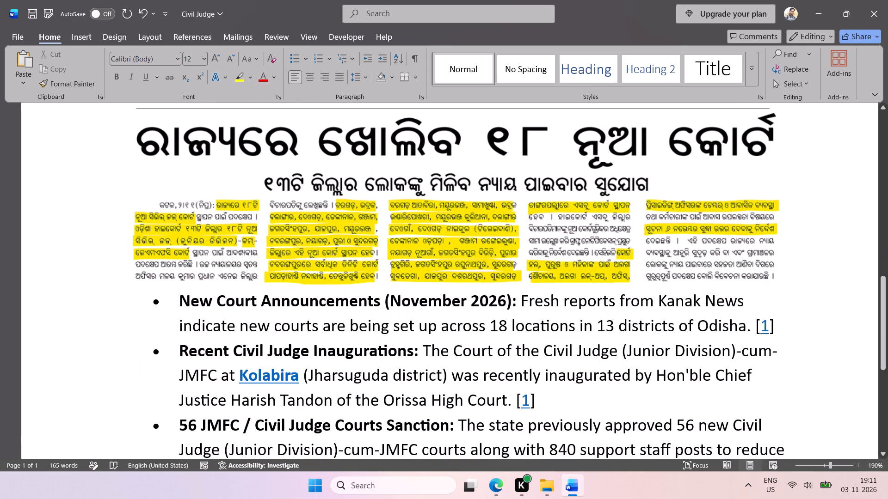
ctrl+scroll(301, 275, up, 1)
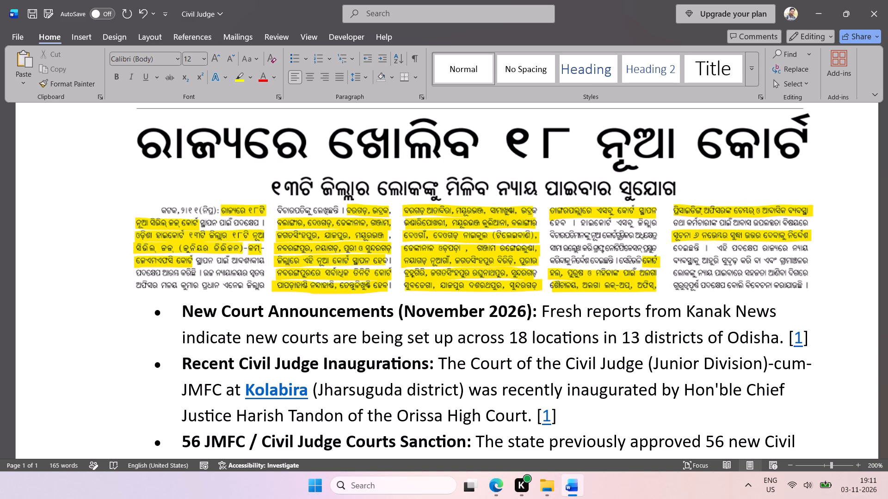
scroll(301, 275, up, 1)
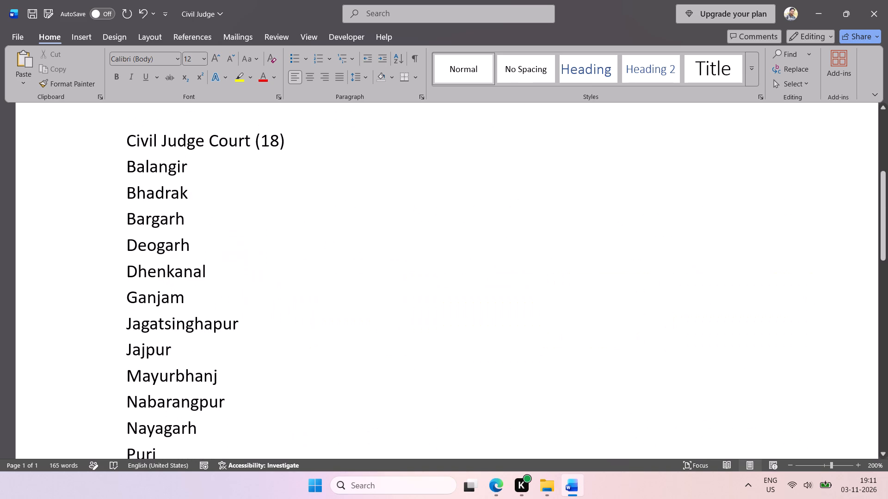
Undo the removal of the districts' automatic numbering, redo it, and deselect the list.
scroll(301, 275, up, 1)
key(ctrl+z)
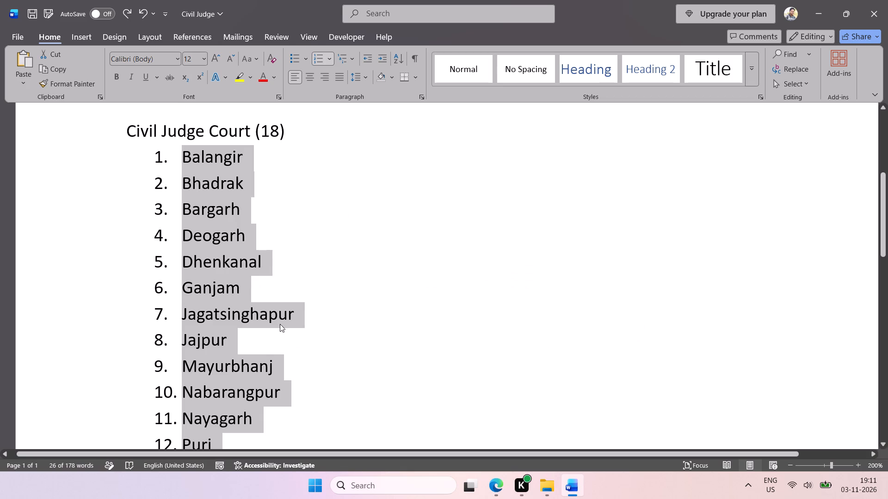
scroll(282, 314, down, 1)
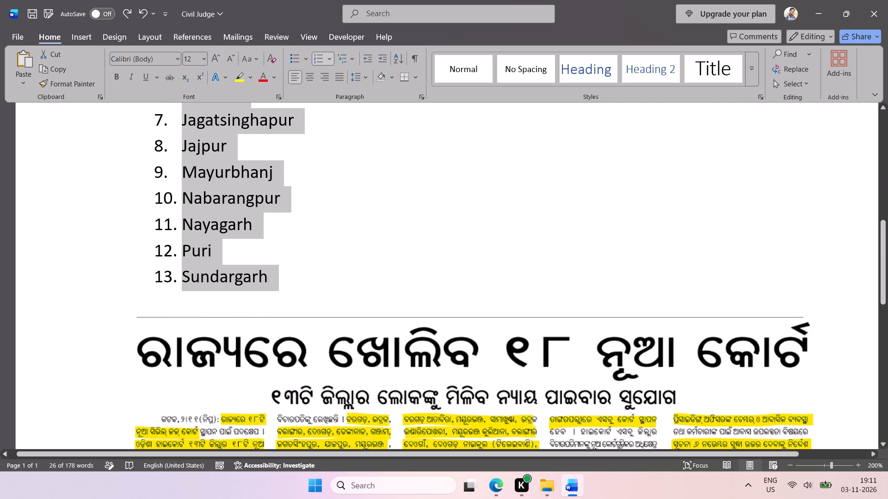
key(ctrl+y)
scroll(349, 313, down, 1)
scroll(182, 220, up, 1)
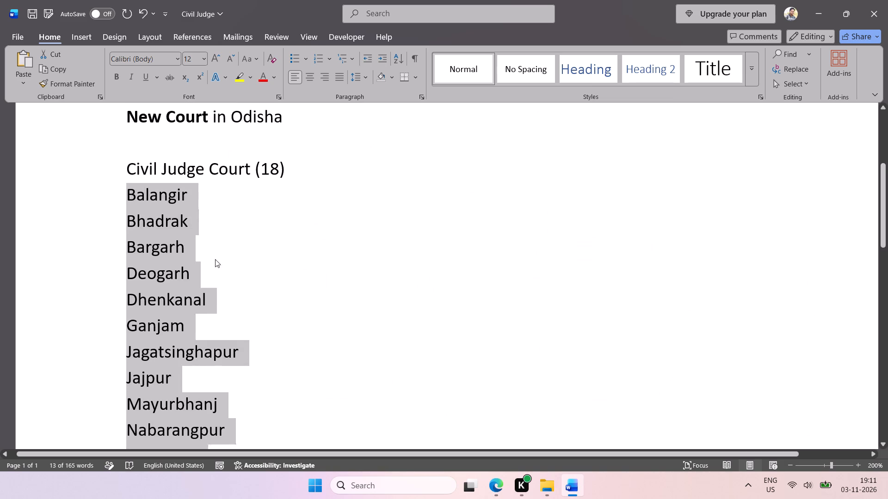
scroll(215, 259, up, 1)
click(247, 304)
Review the newspaper clipping and the bulleted court announcements below the district list.
scroll(272, 312, down, 2)
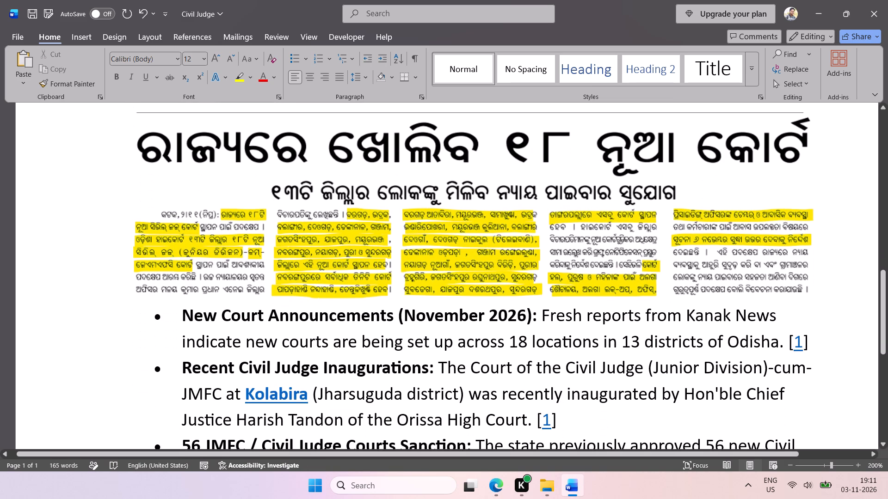
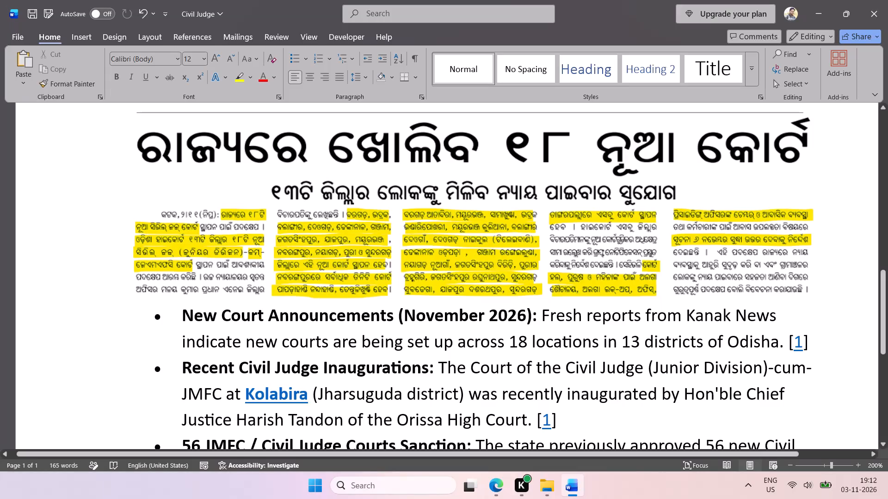
Replace the "New Court in Odisha" line with "New Court Announcements" copied from the first bullet, keeping a blank line below it.
drag(394, 319, 234, 333)
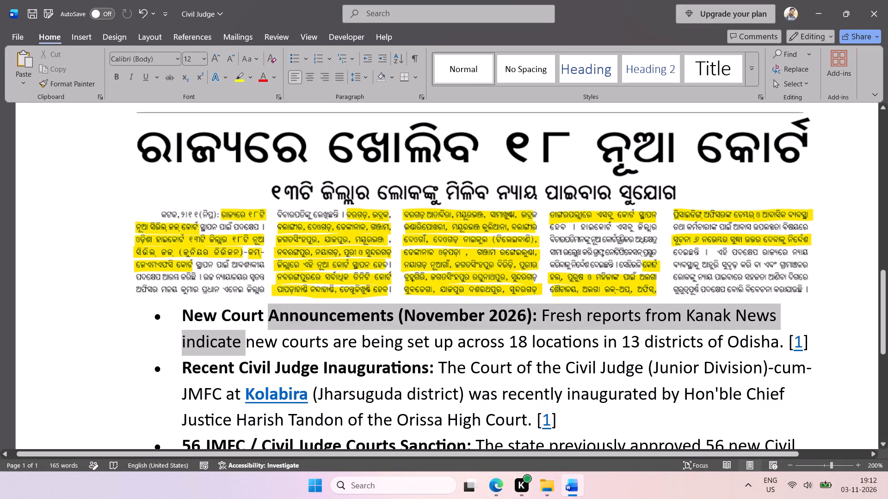
drag(234, 333, 191, 322)
click(317, 331)
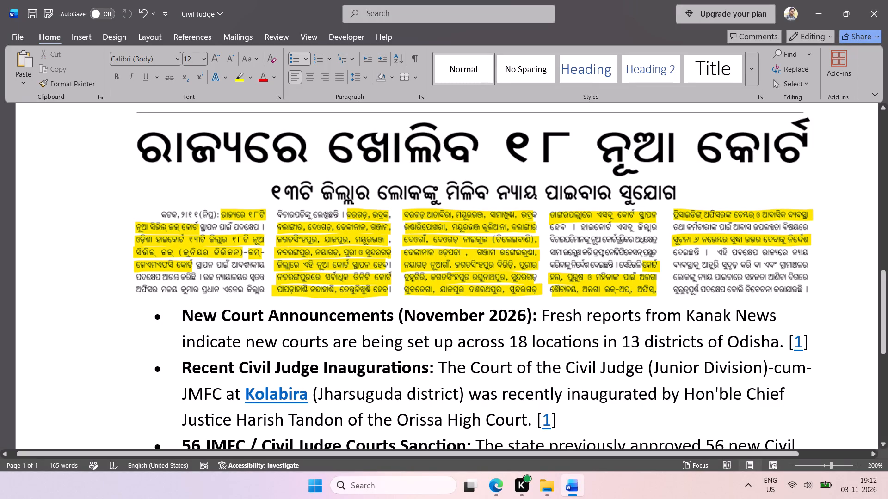
drag(394, 315, 195, 317)
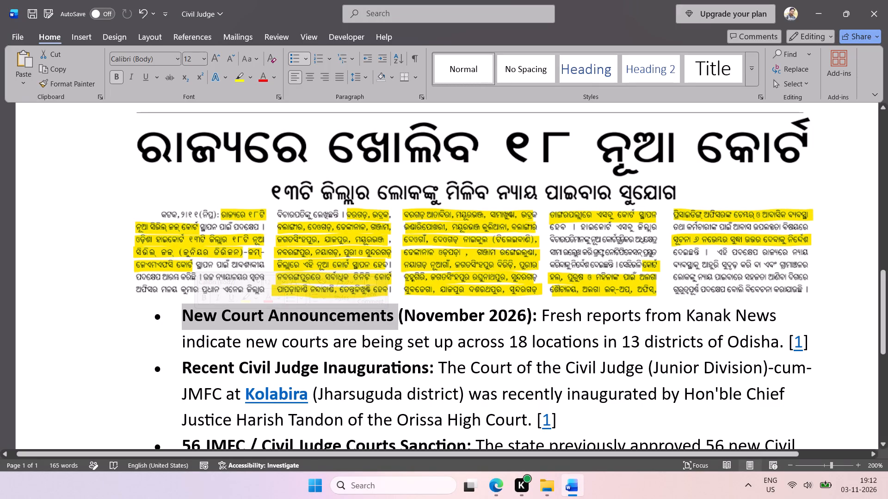
key(ctrl+c)
scroll(283, 159, up, 3)
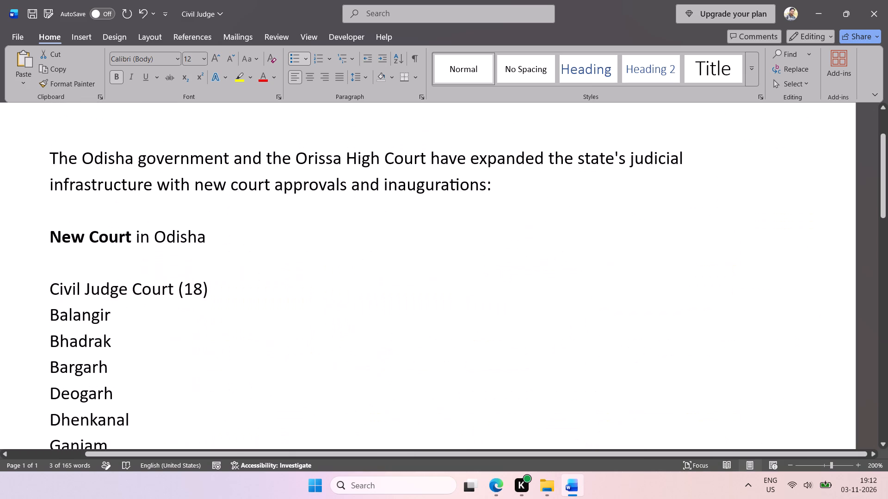
scroll(226, 216, right, 1)
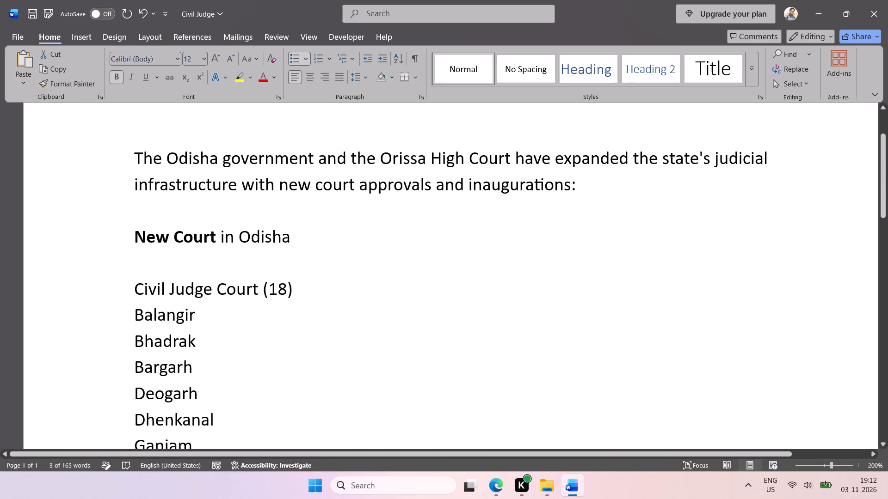
click(210, 234)
drag(296, 234, 152, 240)
key(ctrl+v)
drag(352, 230, 140, 230)
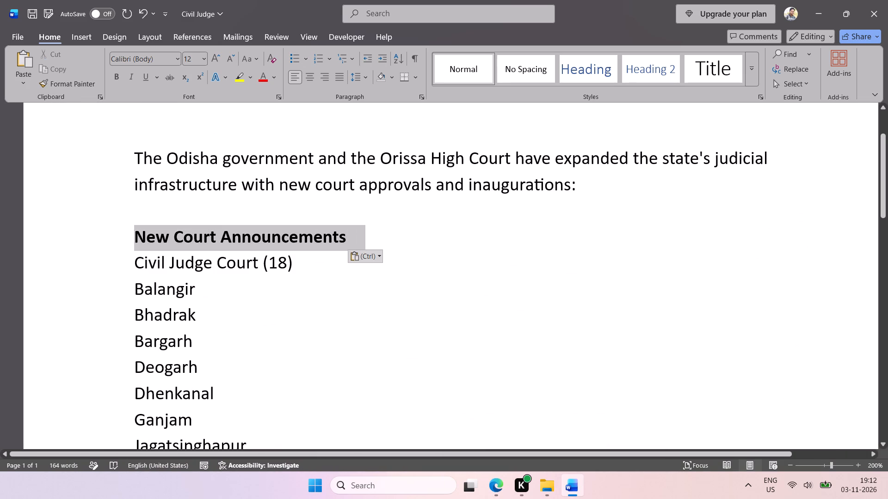
drag(140, 230, 133, 230)
click(354, 238)
key(Return)
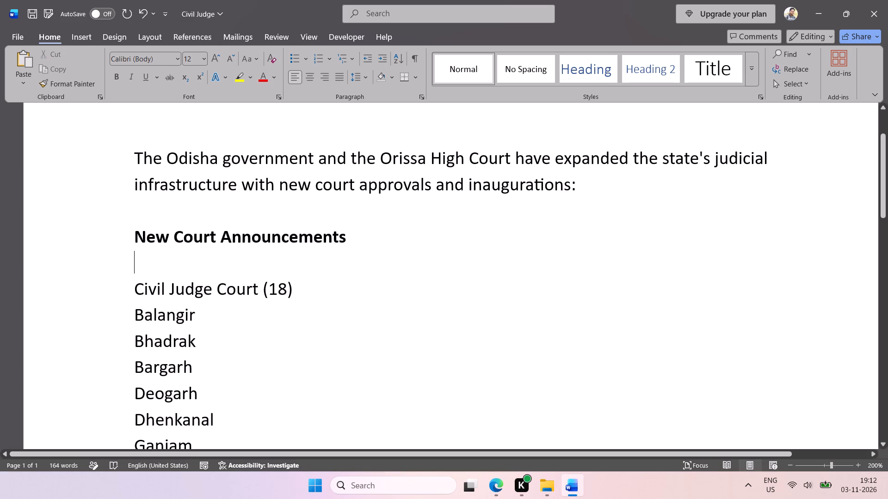
Review the newspaper clipping and the bulleted announcements, checking the number of new court locations in the first bullet.
scroll(413, 290, down, 3)
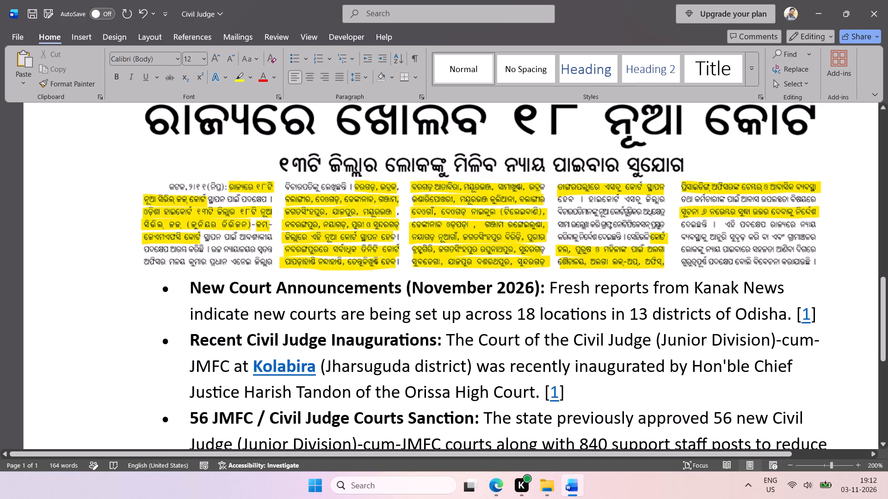
scroll(413, 290, down, 1)
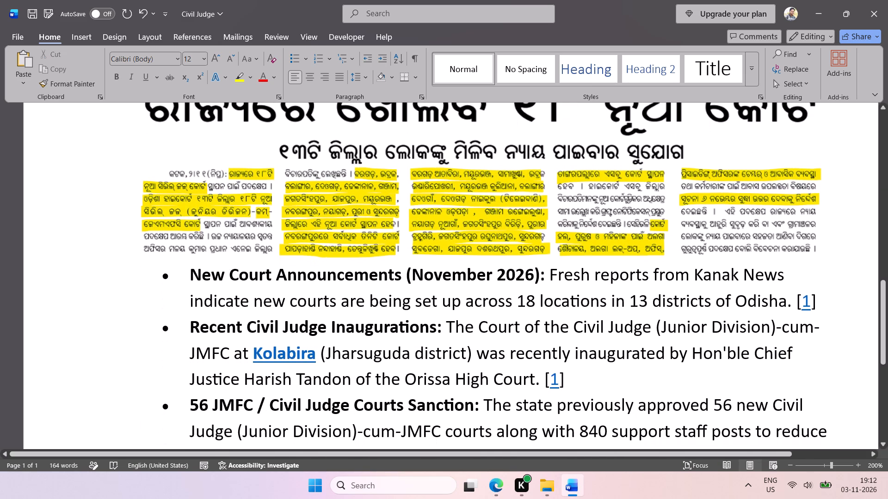
scroll(413, 290, down, 2)
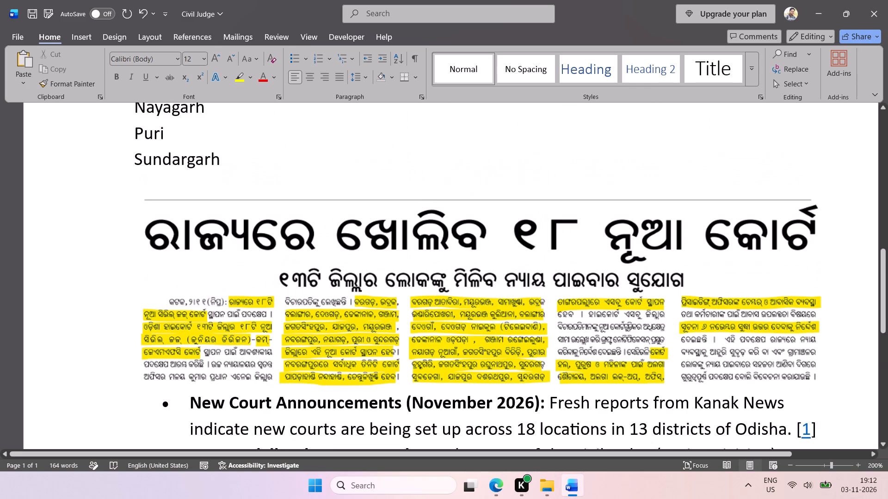
scroll(413, 290, down, 1)
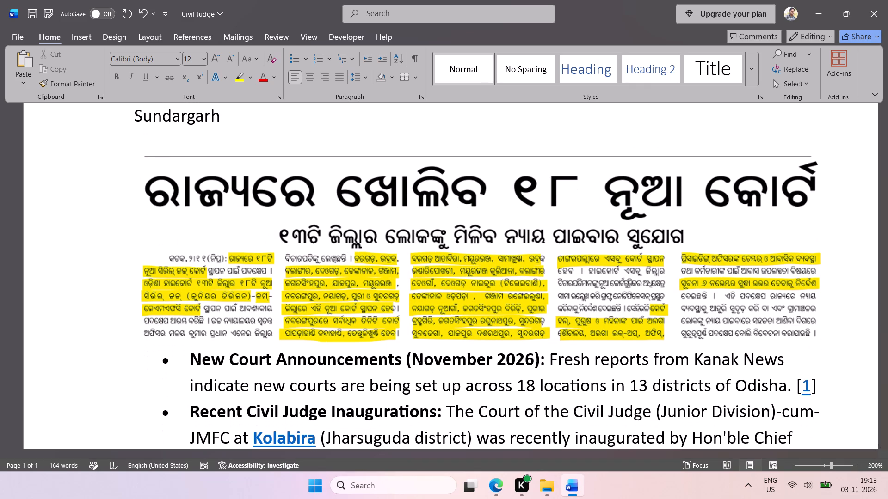
scroll(529, 387, down, 1)
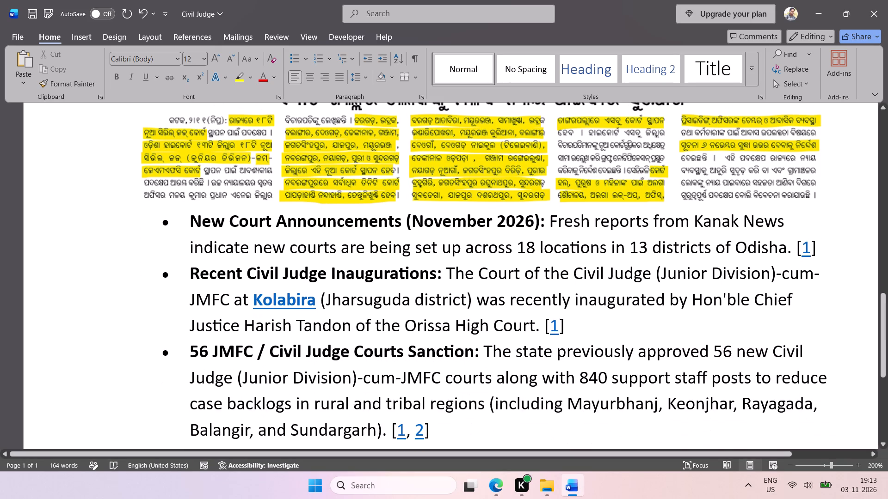
scroll(483, 393, down, 1)
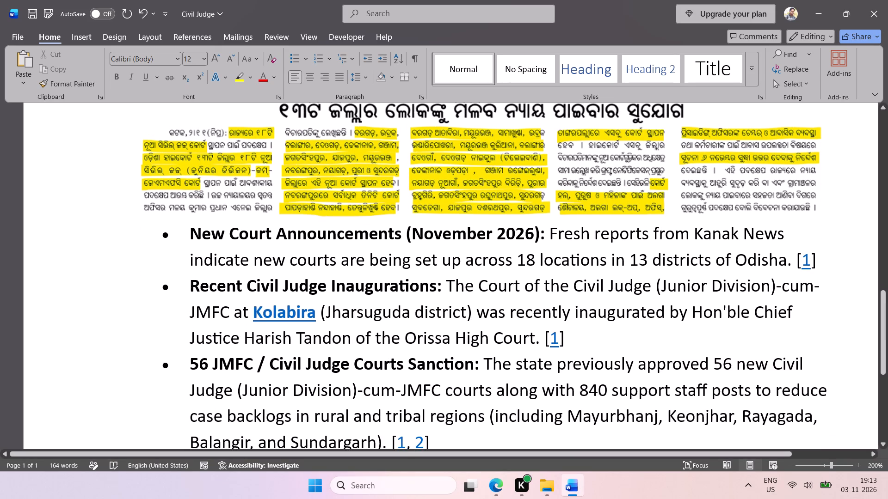
double_click(529, 258)
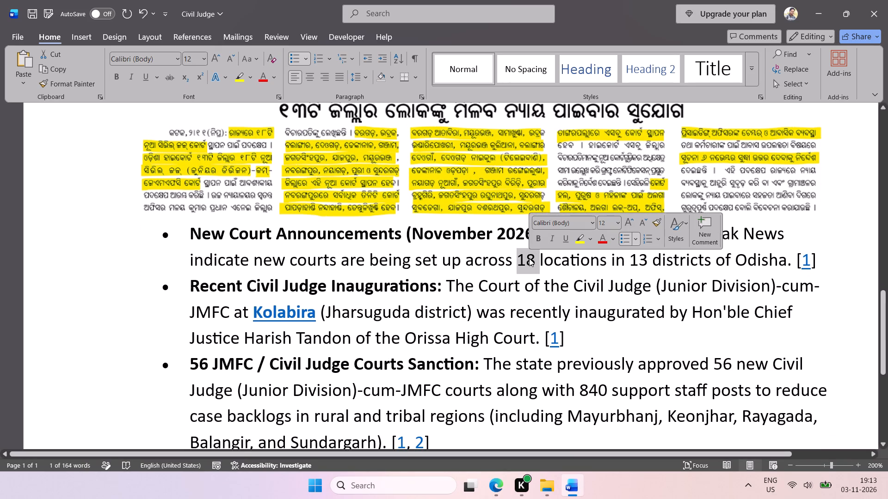
click(301, 294)
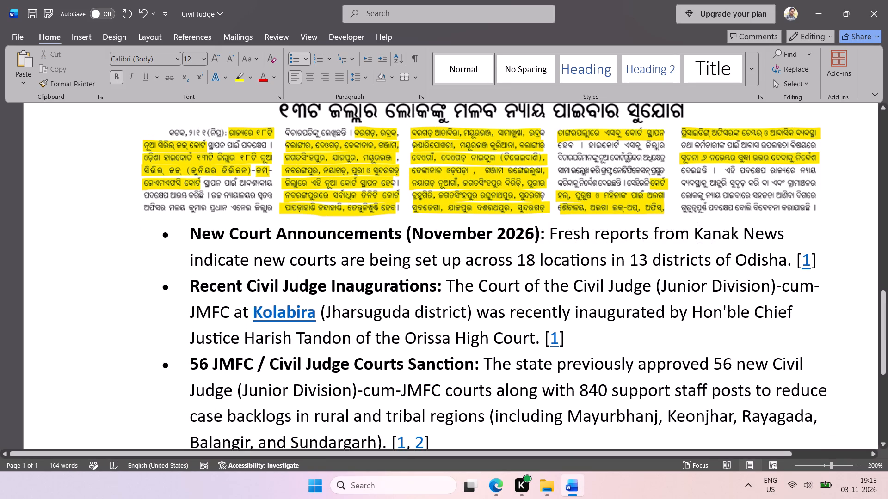
Append "(18 Location" and the phrase "Civil Judge Inaugurations", copied from the second bullet, to the "New Court Announcements" heading.
drag(247, 284, 396, 289)
key(ctrl+c)
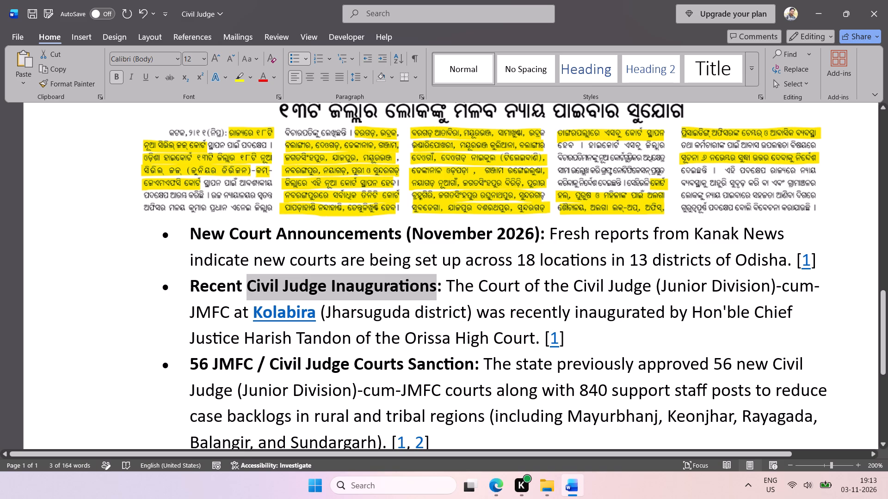
scroll(354, 173, up, 1)
scroll(288, 185, up, 1)
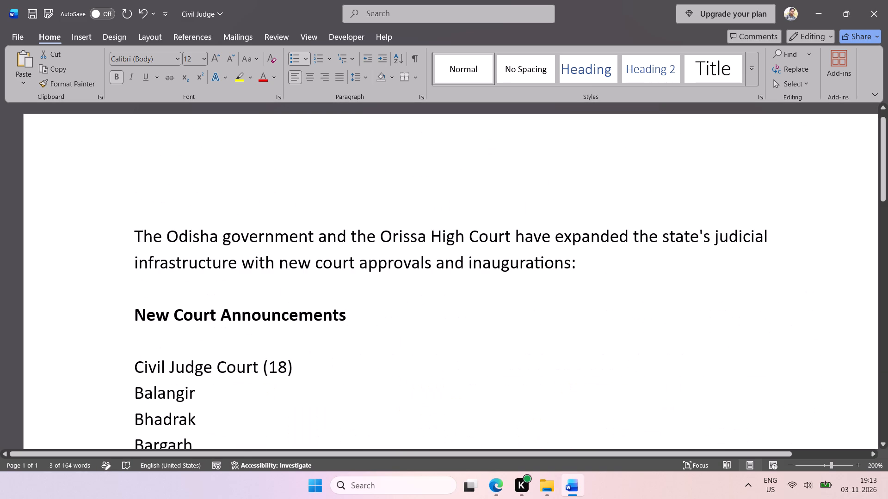
click(367, 328)
text((18)
key(space)
text(Location)
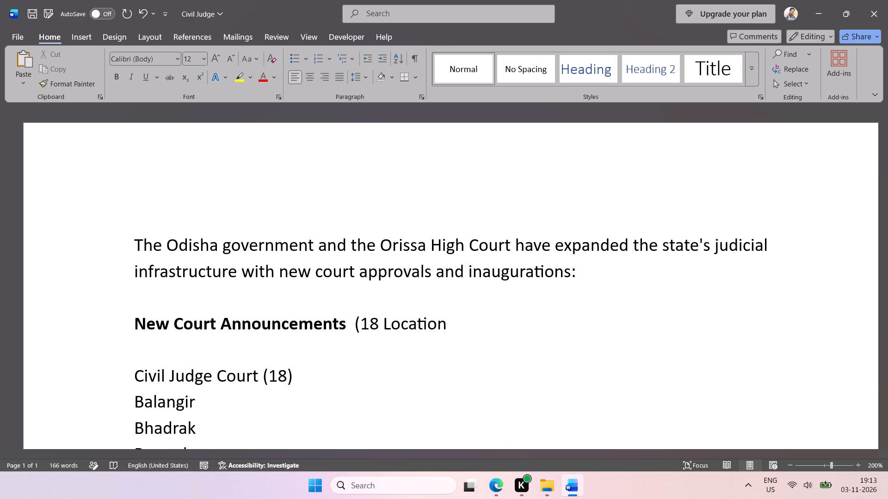
key(space)
key(ctrl+v)
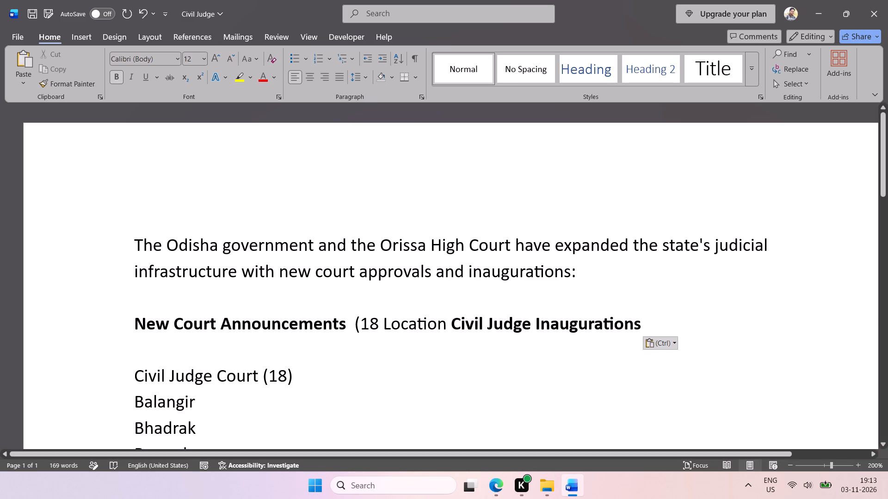
Move "18 Location" into parentheses after "Civil Judge Inaugurations" in the heading and remove the stray opening parenthesis before "Civil".
drag(448, 317, 363, 321)
key(ctrl+x)
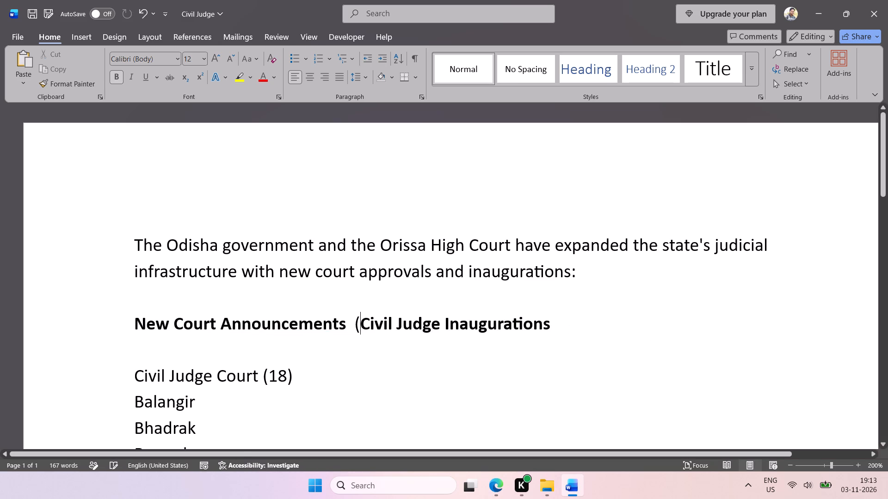
click(573, 323)
key(space)
text(()
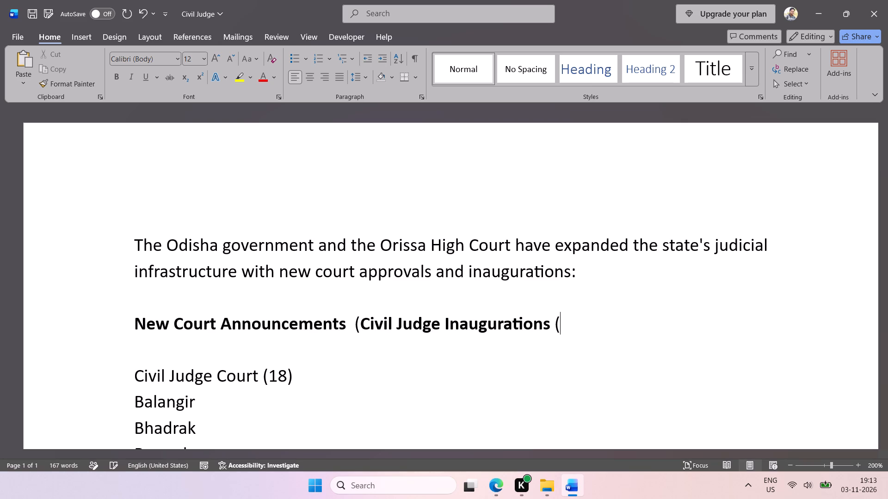
key(ctrl+v)
key(shift+parenright)
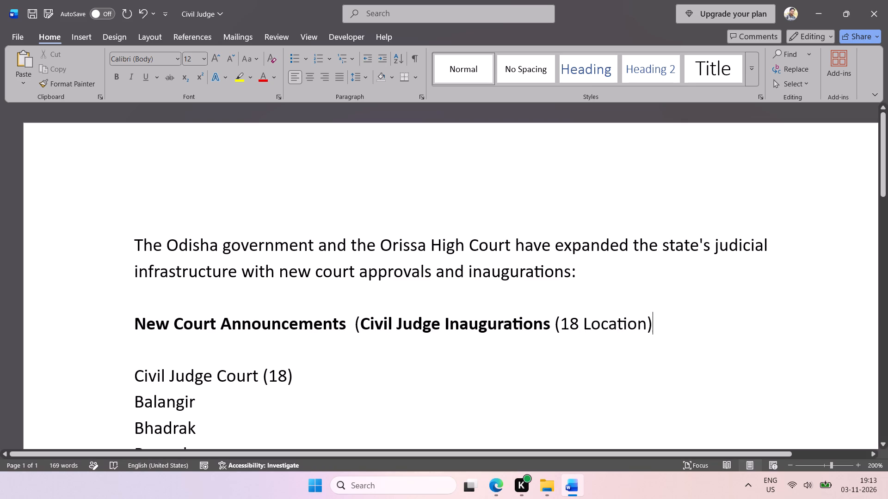
click(359, 320)
key(BackSpace)
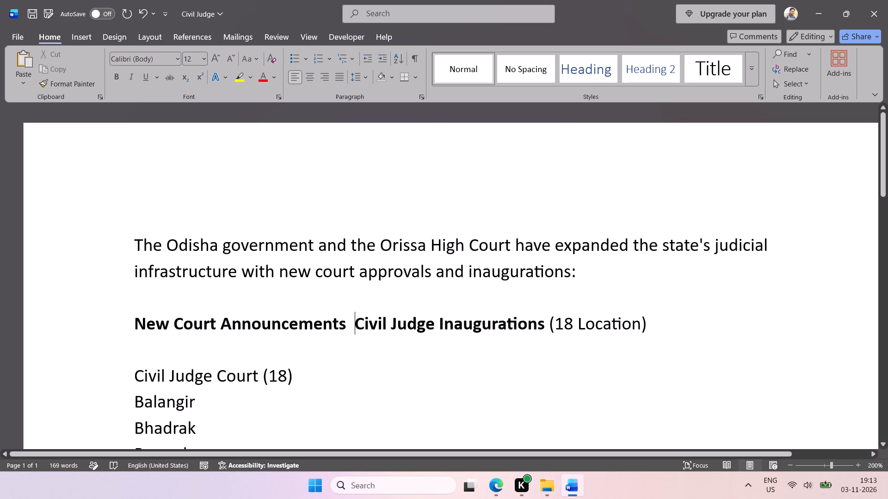
Delete the "Civil Judge Court (18)" line above Balangir.
scroll(376, 341, down, 1)
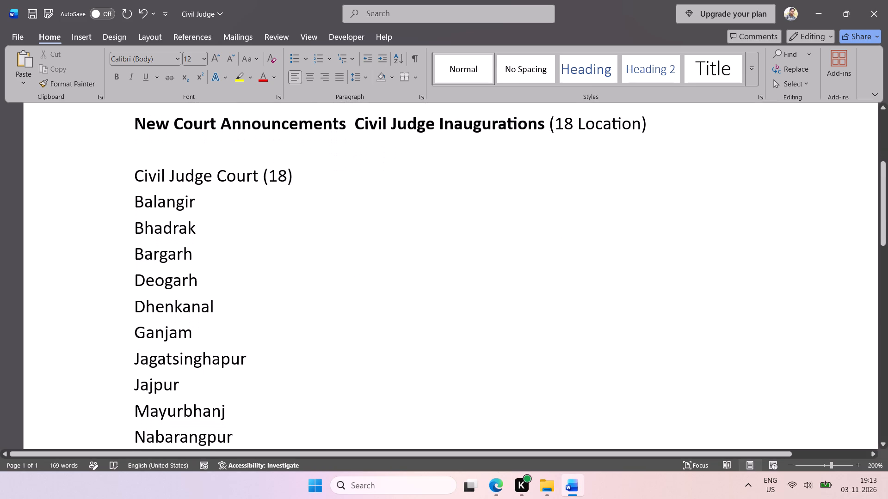
scroll(376, 341, down, 1)
click(499, 483)
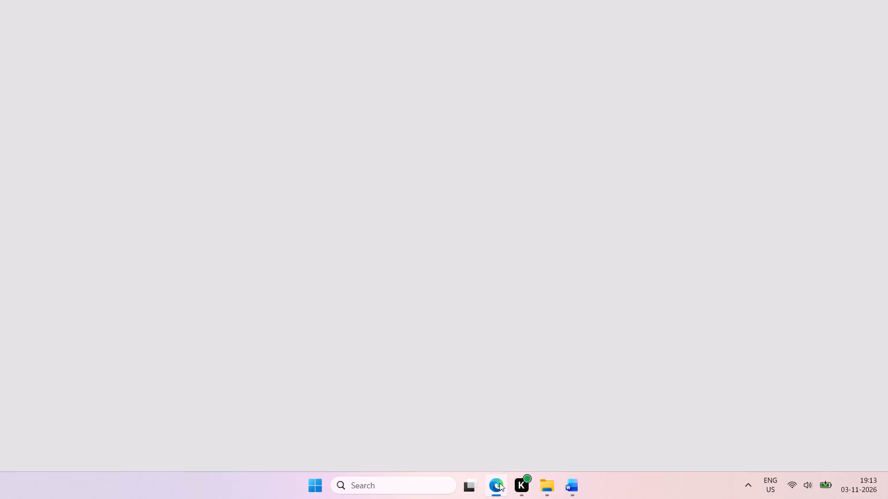
click(499, 483)
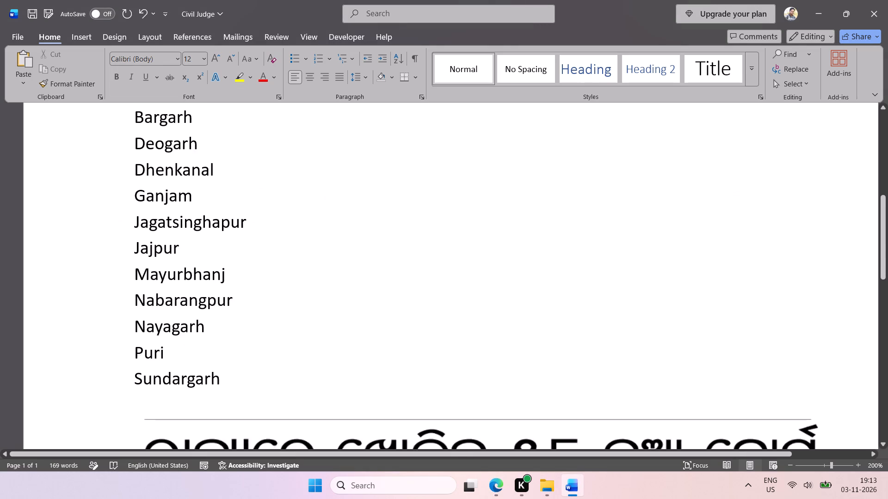
drag(313, 155, 147, 155)
key(BackSpace)
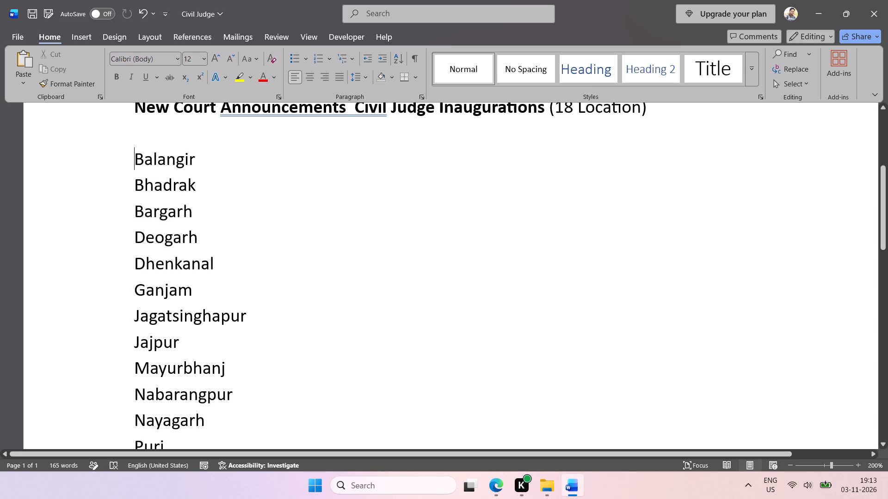
Copy "Civil Judge Inaugurations (18 Location)" from the heading onto its own line above Balangir, with a blank line before it.
scroll(518, 171, up, 1)
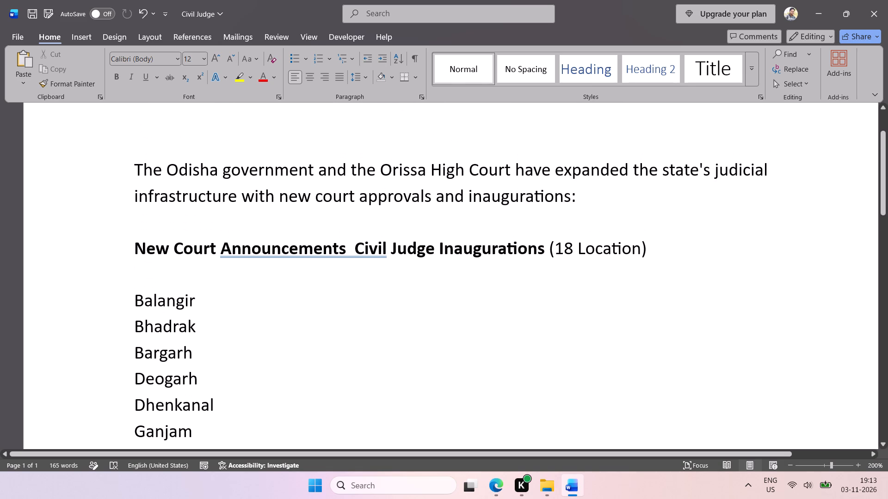
drag(658, 246, 381, 251)
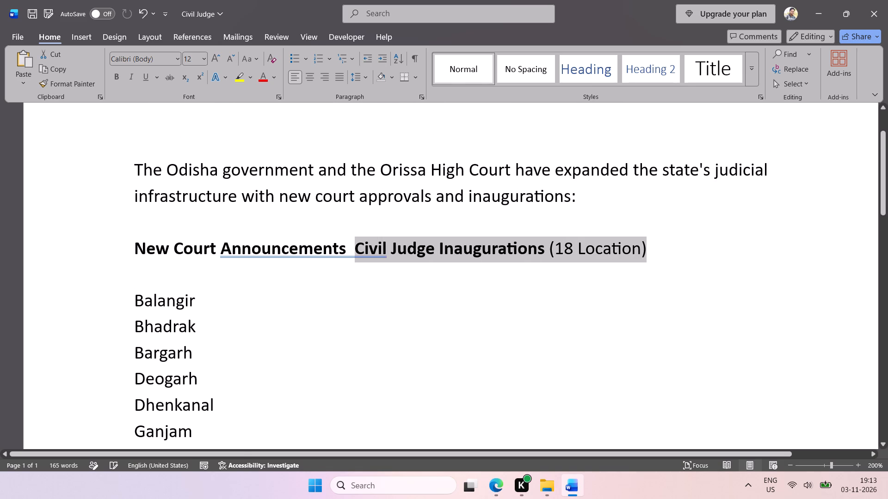
key(ctrl+c)
click(142, 284)
key(ctrl+v)
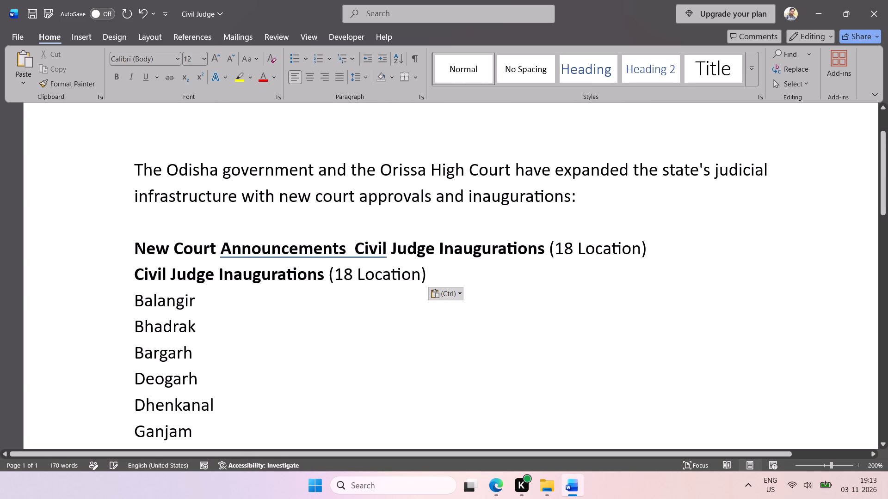
click(133, 277)
key(Return)
Remove "(18 Location)" from the "Civil Judge Inaugurations" subheading above Balangir.
drag(446, 298, 339, 297)
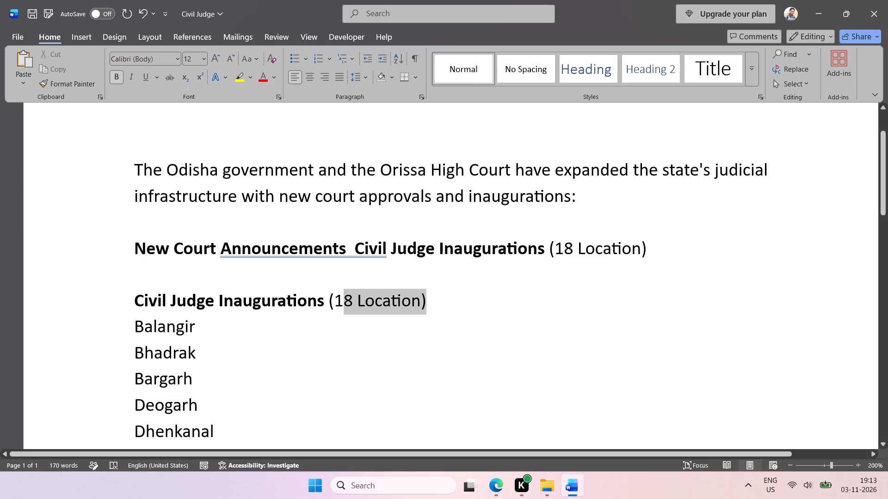
drag(339, 297, 331, 298)
key(BackSpace)
key(BackSpace)
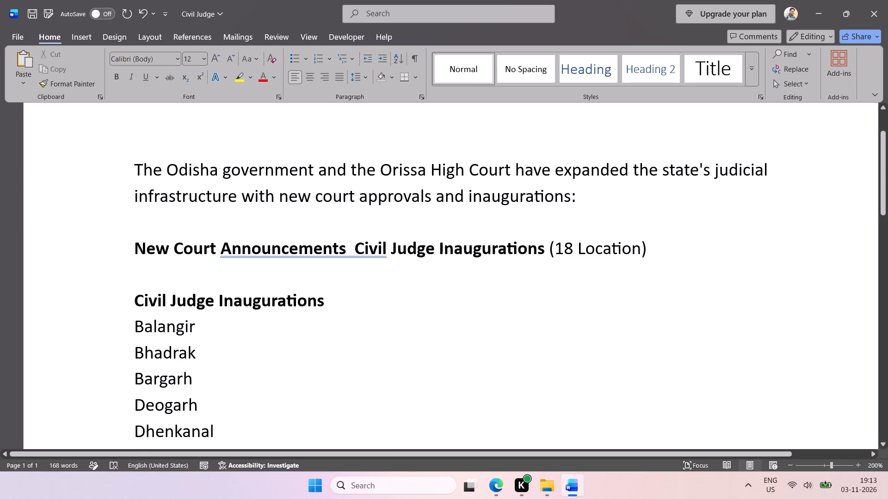
Examine the Odia newspaper clipping below the district list at a larger zoom.
scroll(323, 317, down, 1)
scroll(537, 392, down, 3)
scroll(519, 387, up, 1)
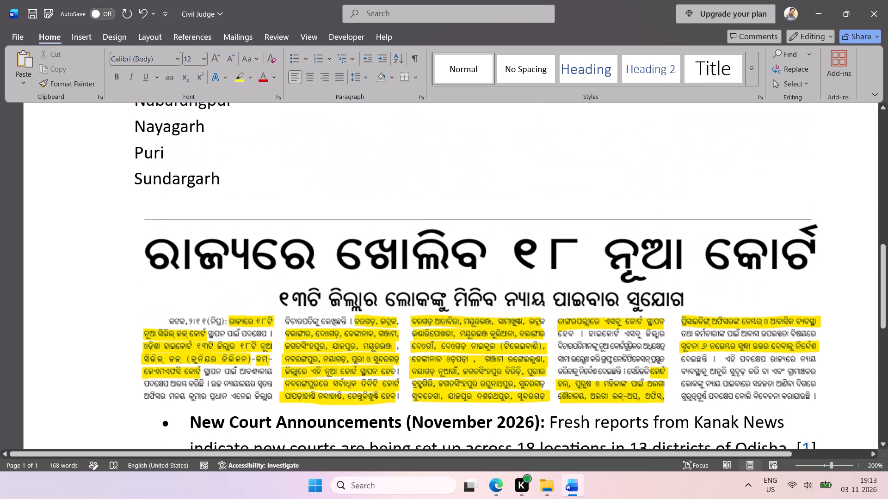
scroll(512, 377, up, 1)
ctrl+scroll(379, 313, up, 4)
scroll(469, 341, down, 1)
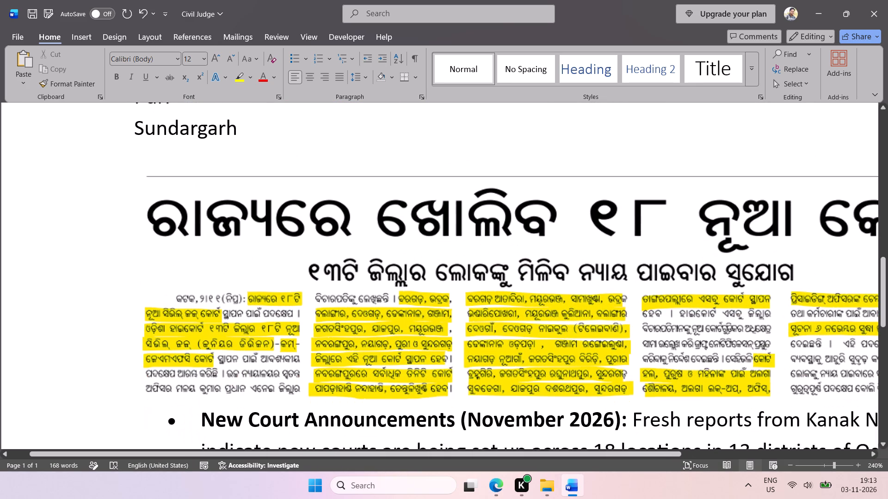
scroll(471, 341, down, 1)
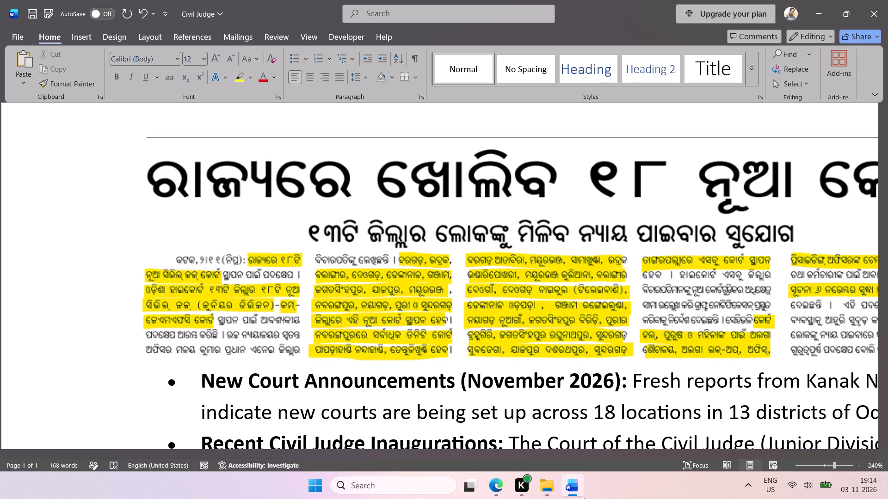
Compare the Odisha district list in the Edge search results with the district names in the Civil Judge document.
click(492, 487)
click(267, 93)
scroll(276, 94, up, 1)
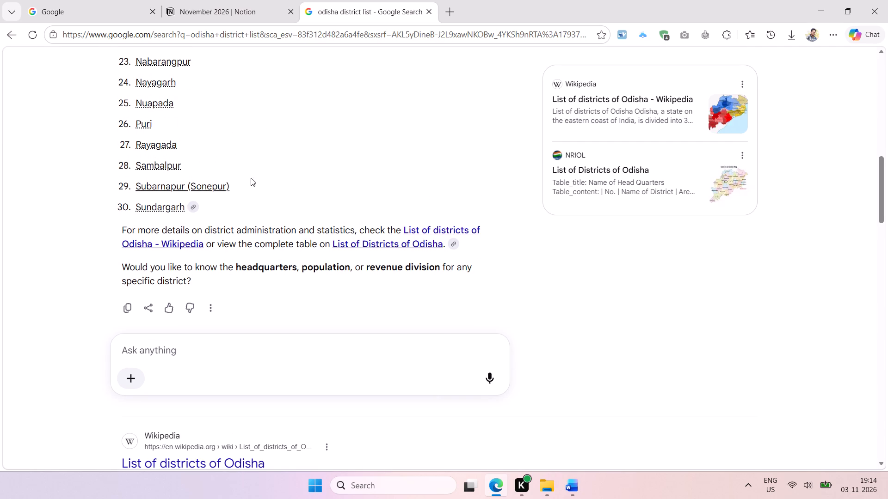
scroll(248, 159, up, 4)
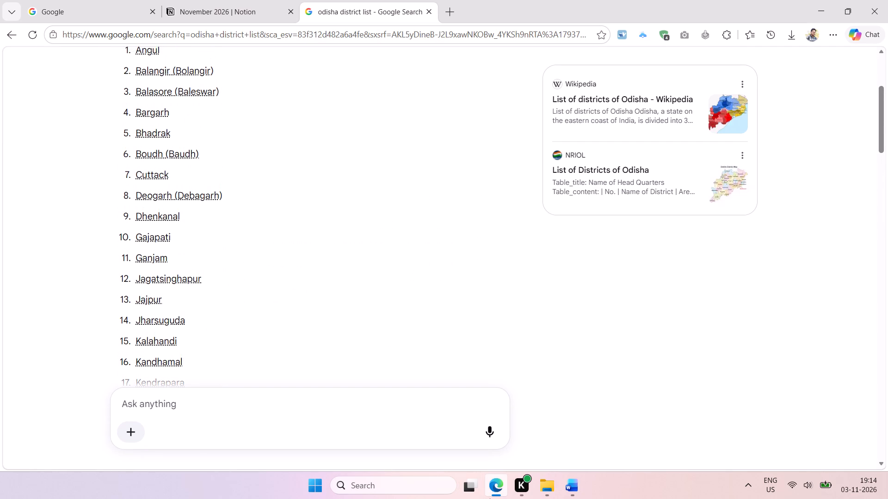
click(571, 491)
scroll(303, 277, up, 1)
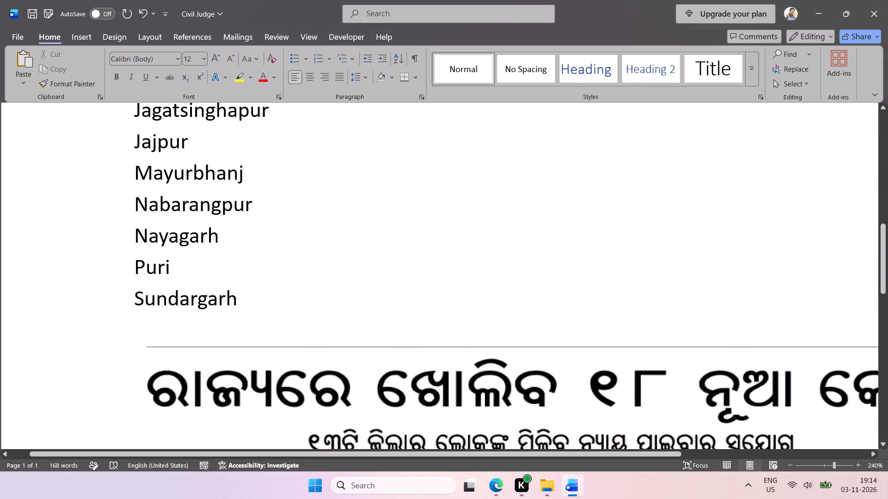
scroll(300, 279, up, 2)
scroll(258, 294, down, 1)
click(227, 268)
double_click(227, 256)
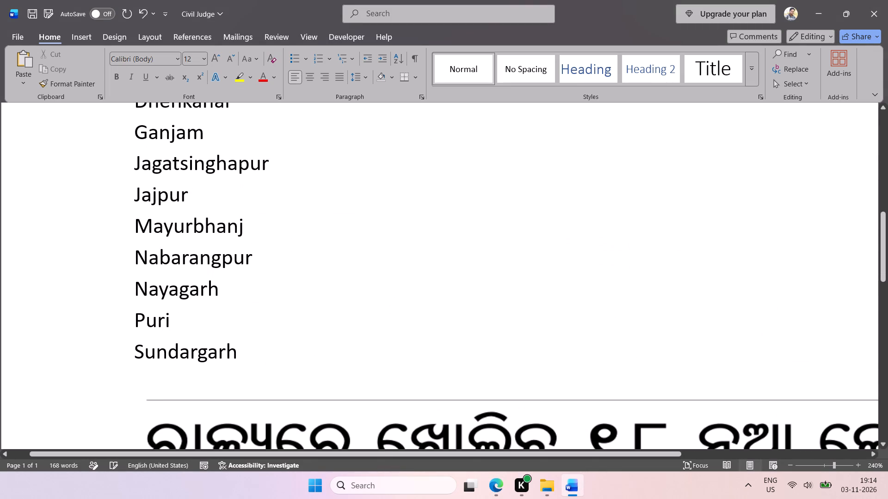
key(ctrl+c)
click(505, 488)
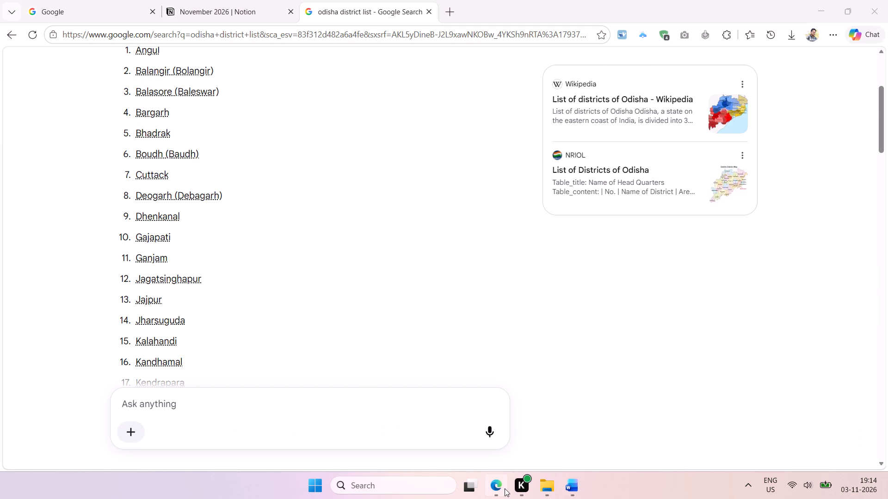
click(580, 493)
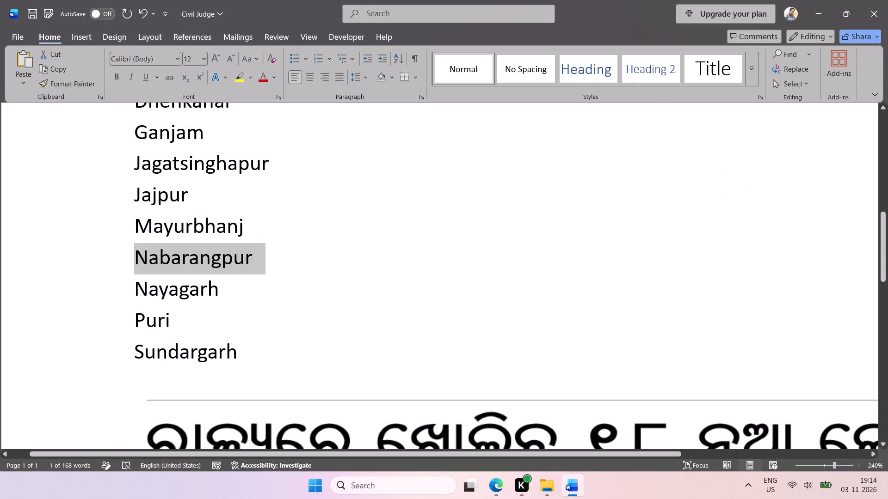
Copy the full "New Court Announcements Civil Judge Inaugurations (18 Location)" heading from the document and search Google for it in Edge.
scroll(330, 170, up, 1)
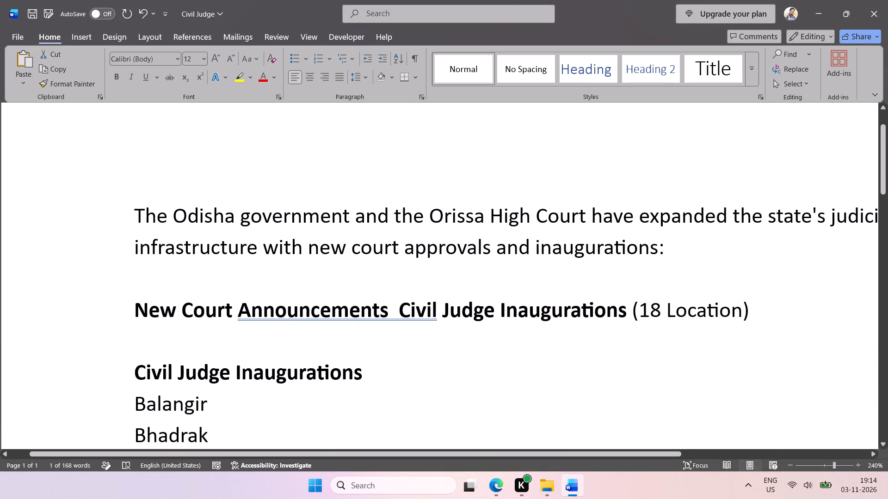
drag(767, 309, 119, 302)
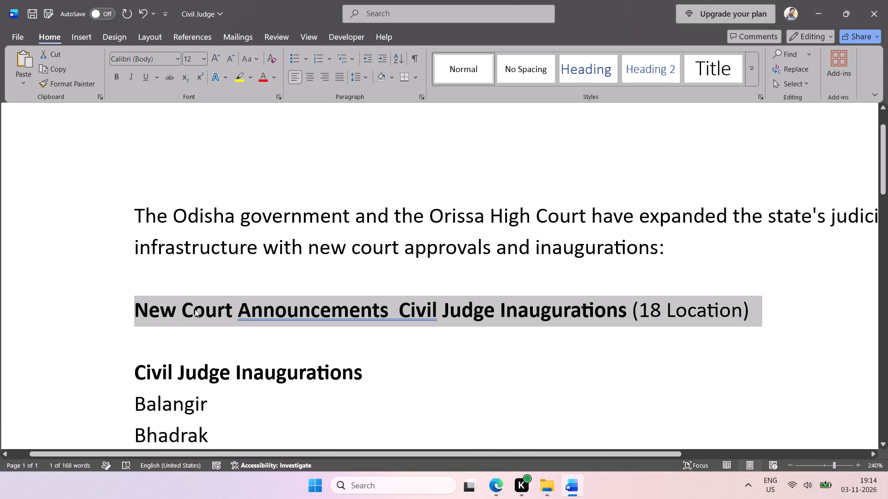
key(ctrl+c)
click(504, 495)
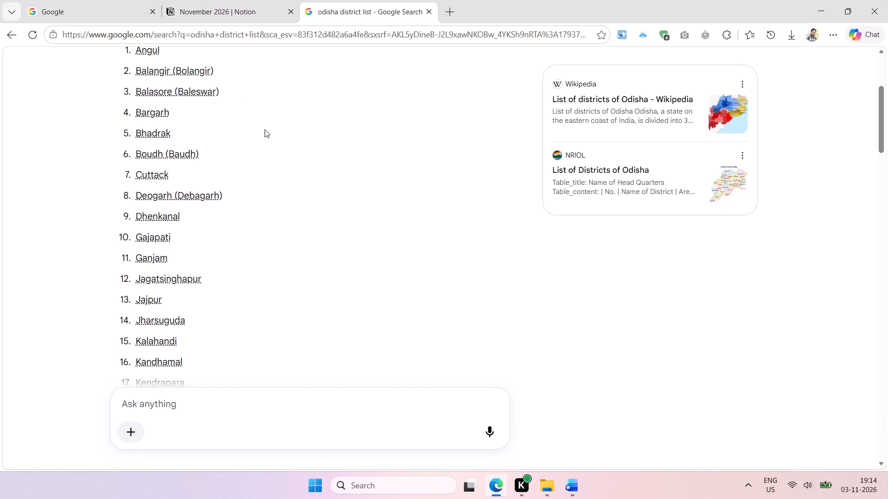
scroll(282, 149, up, 6)
click(247, 73)
key(ctrl+a)
key(ctrl+v)
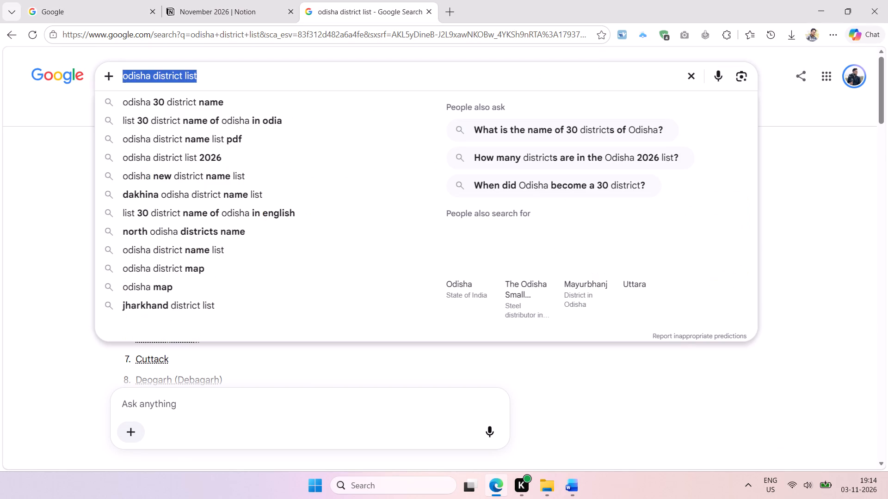
key(Return)
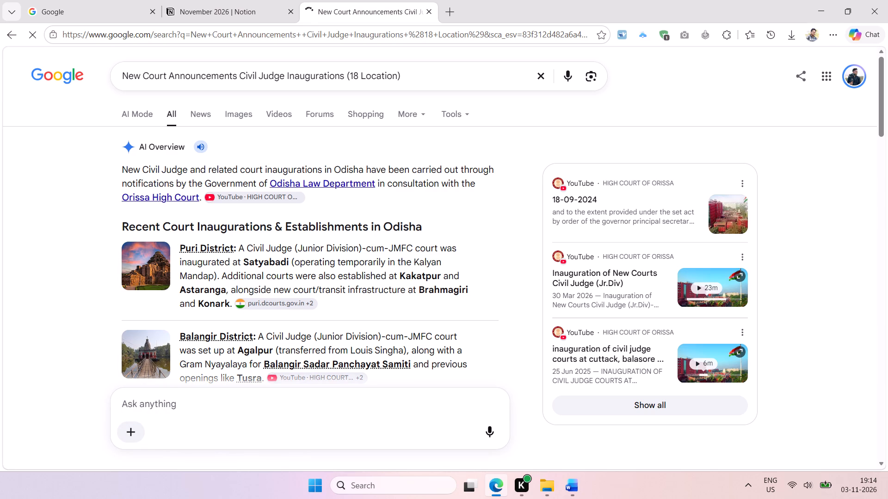
Read the AI Overview's district-by-district entries on recent court inaugurations in Odisha.
scroll(458, 181, down, 2)
scroll(446, 231, down, 3)
scroll(352, 309, down, 2)
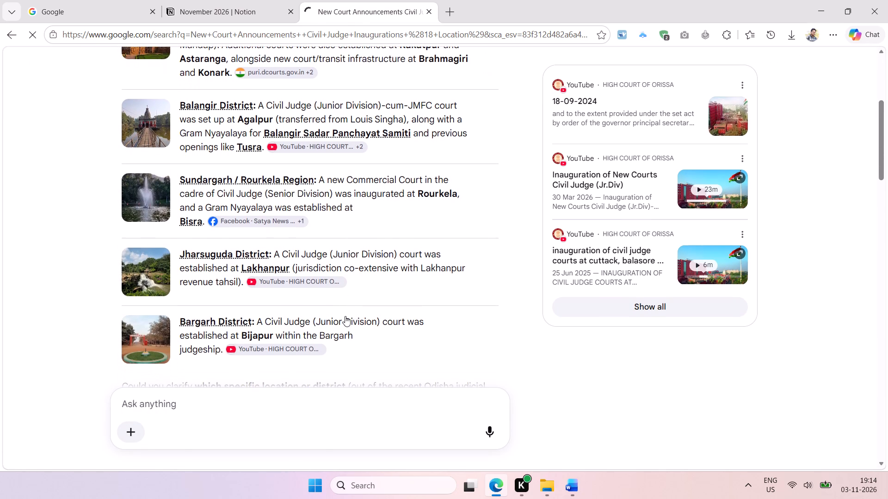
scroll(345, 316, down, 1)
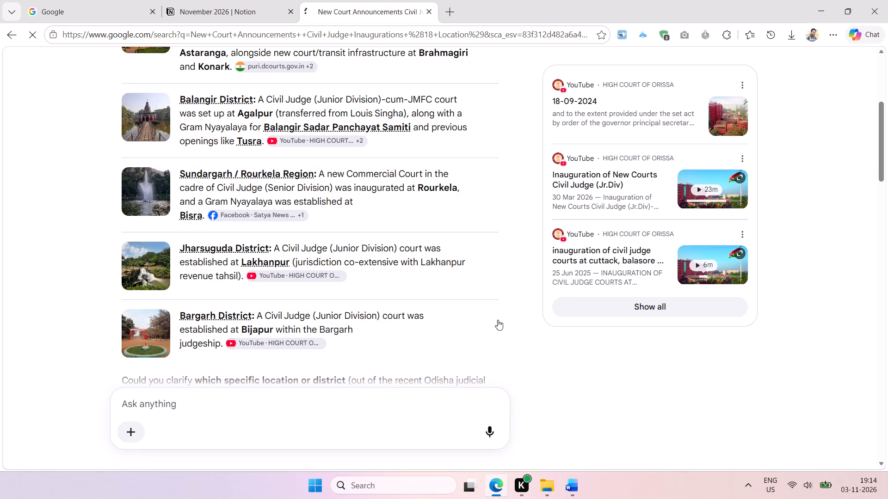
scroll(498, 320, down, 3)
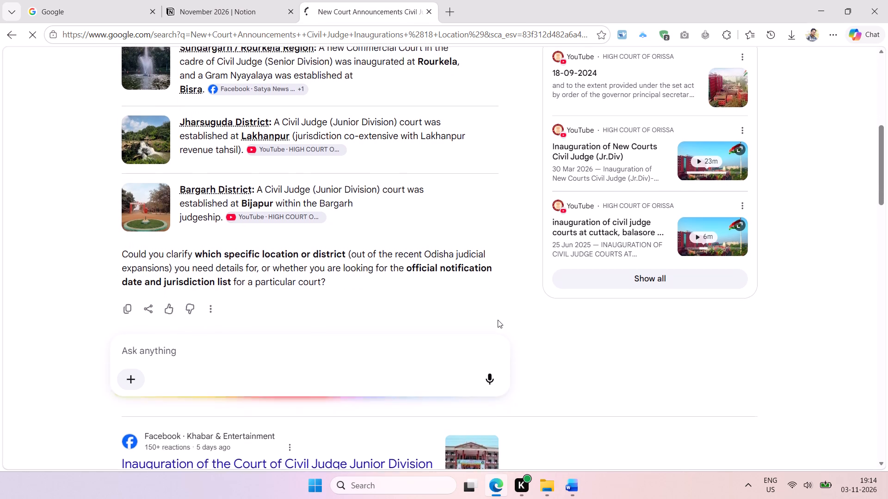
scroll(497, 320, down, 3)
Open the Facebook result "Inauguration of the Court of Civil Judge Junior Division" in a new tab.
scroll(476, 317, down, 1)
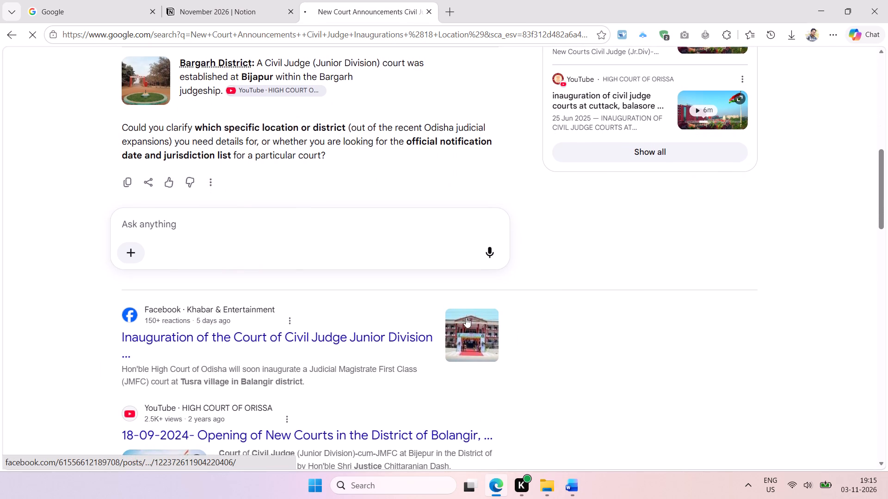
scroll(466, 317, down, 1)
right_click(243, 274)
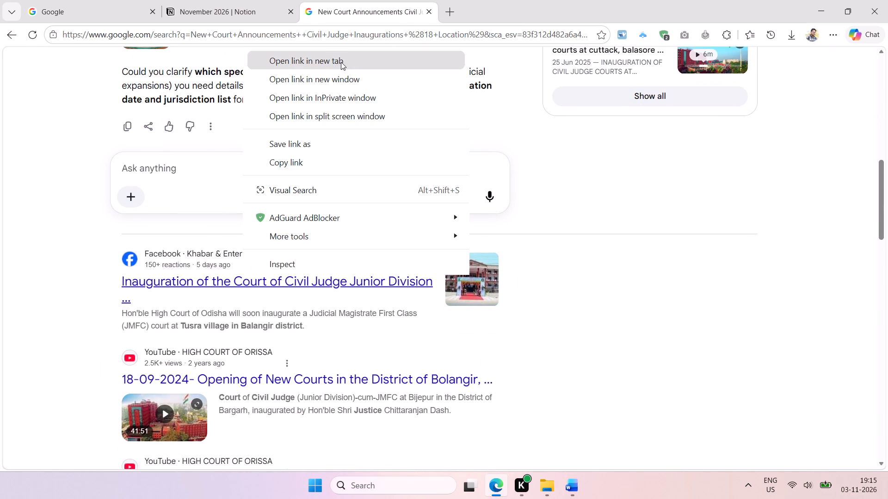
click(340, 58)
Look through the remaining search results and open the ET Government article on CJI Surya Kant in a new tab.
scroll(315, 222, down, 3)
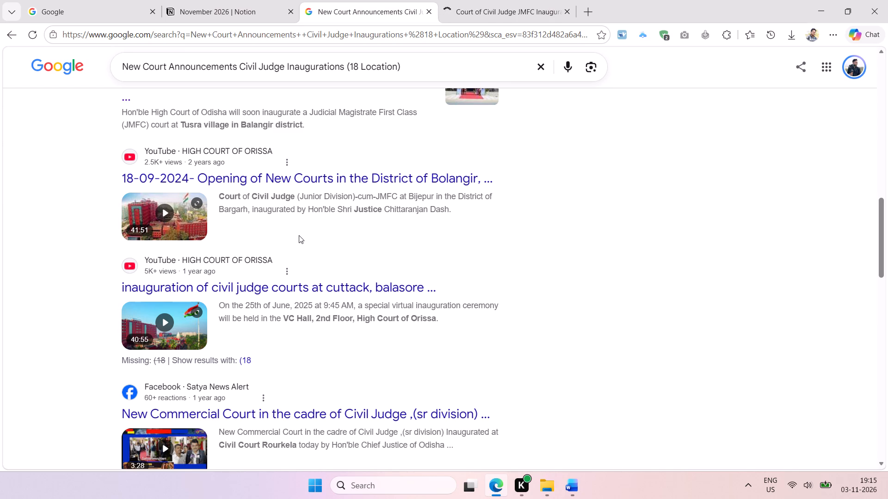
scroll(299, 235, down, 2)
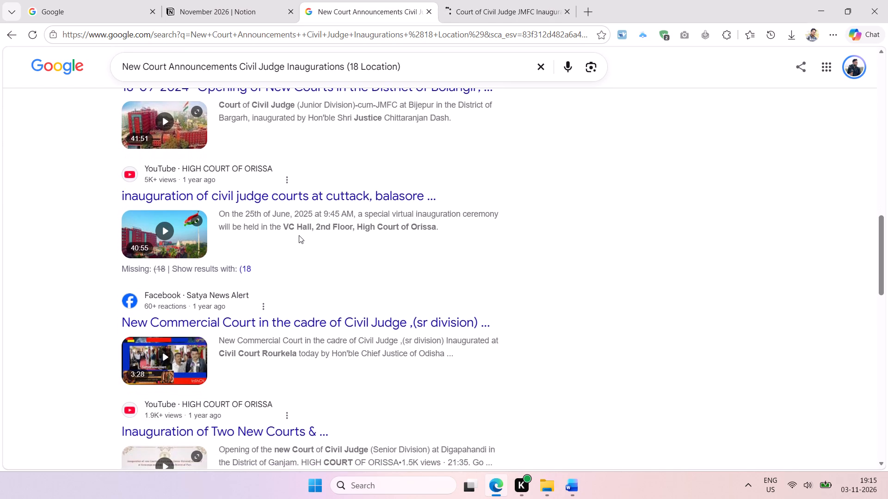
scroll(299, 235, down, 6)
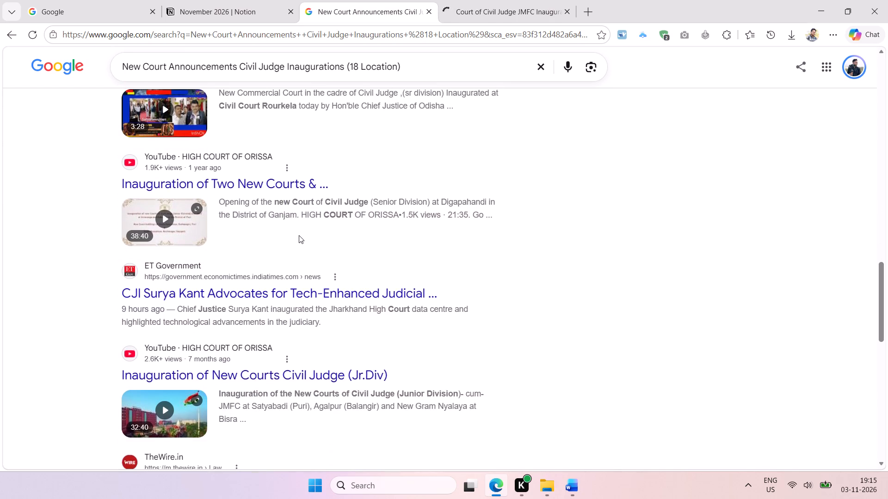
scroll(299, 235, down, 2)
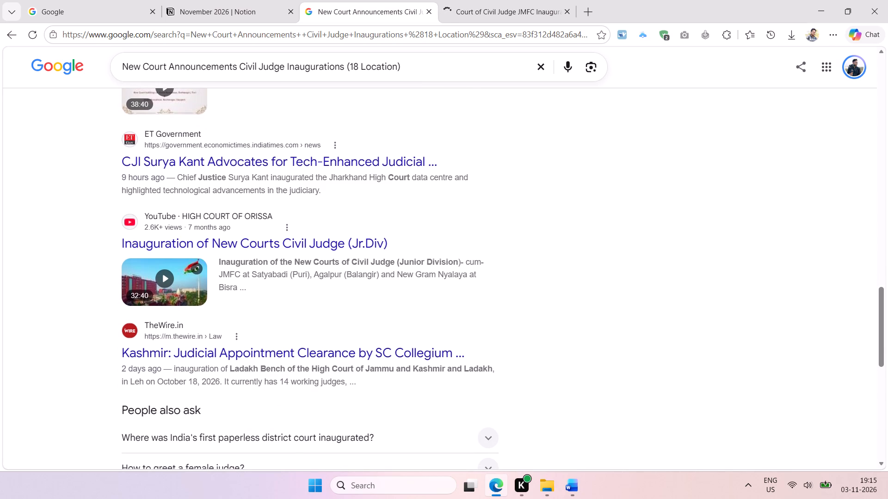
right_click(308, 164)
click(333, 177)
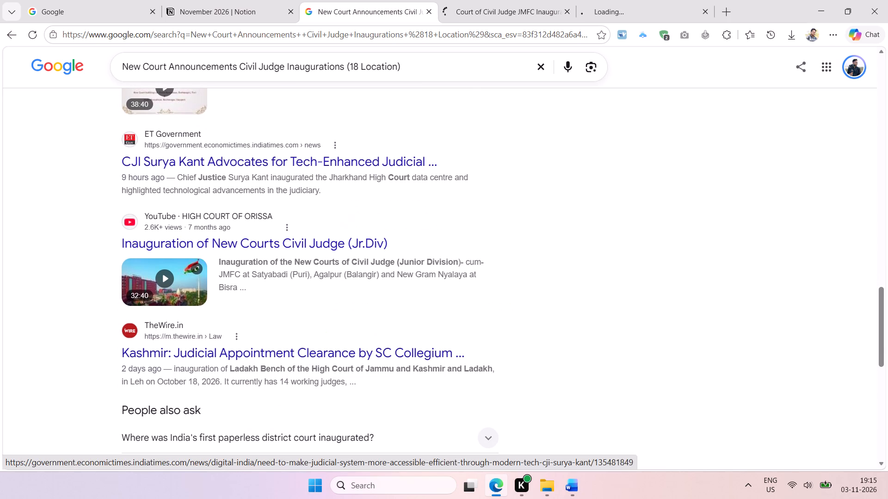
Look through the Facebook page on the Civil Judge court inauguration, and close its tab.
click(490, 1)
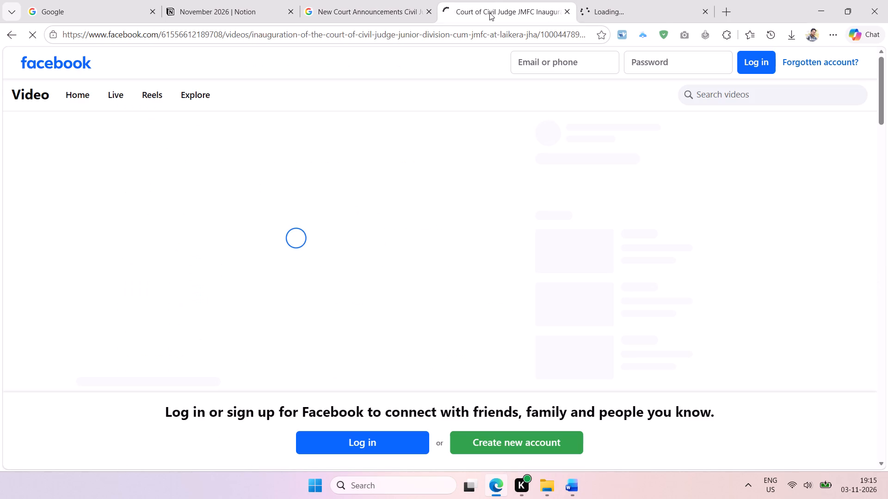
scroll(354, 215, down, 3)
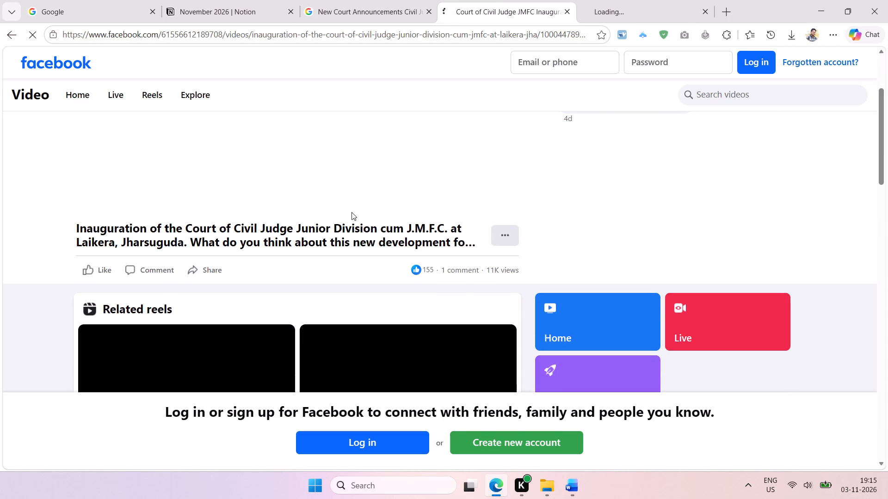
scroll(351, 212, down, 1)
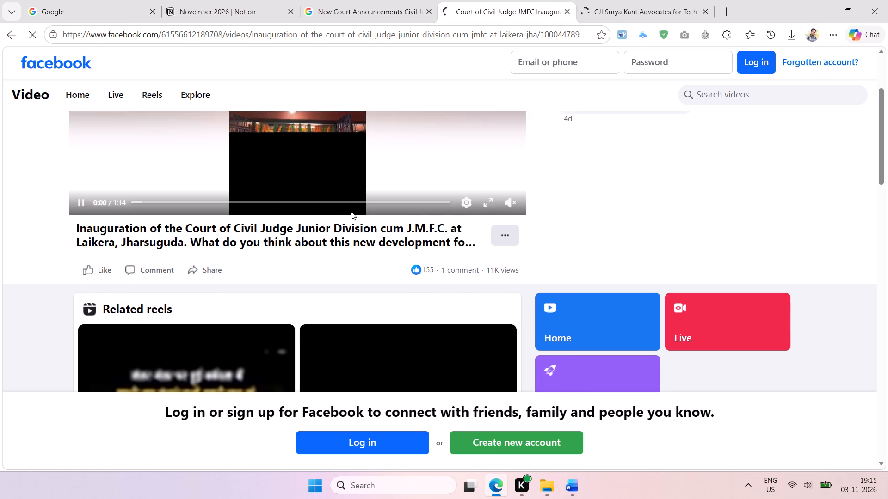
scroll(351, 212, down, 8)
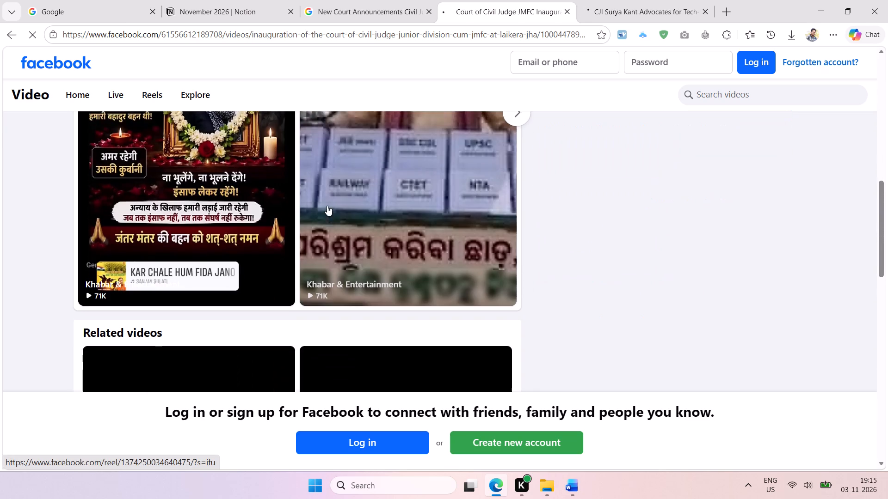
scroll(327, 206, down, 1)
click(566, 12)
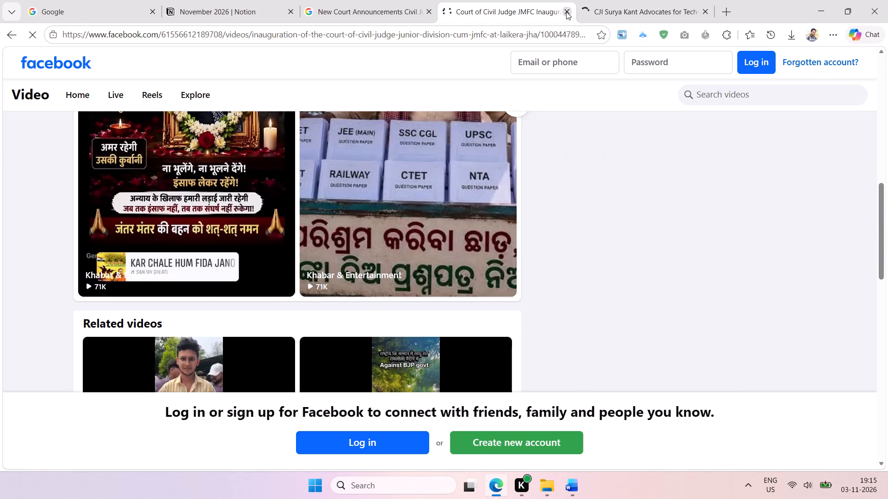
Skim the opening of the ET Government article on CJI Surya Kant and close its tab.
scroll(420, 263, down, 2)
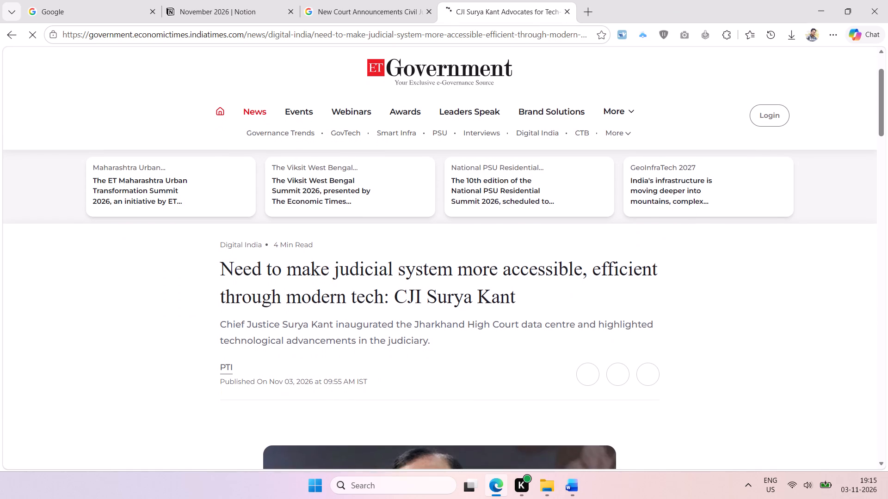
scroll(351, 292, down, 3)
click(566, 11)
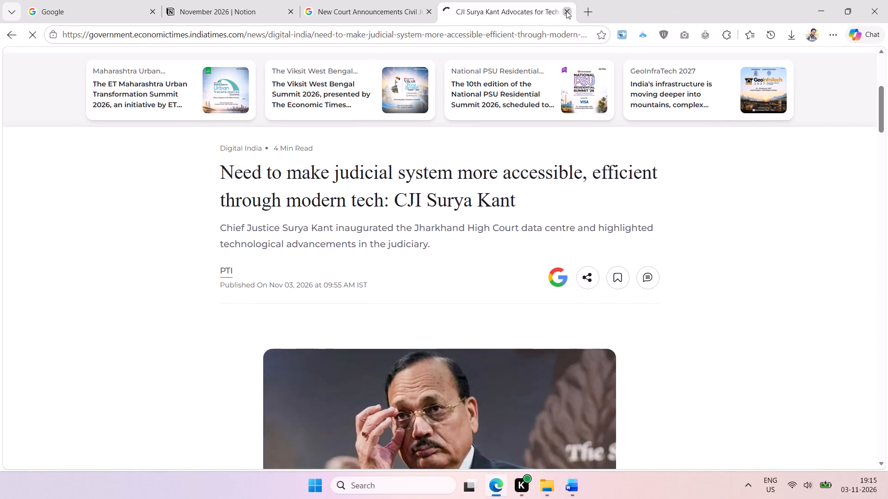
Review the Google results for the court announcements again, from the listed links back up to the AI Overview.
click(321, 4)
scroll(316, 74, up, 4)
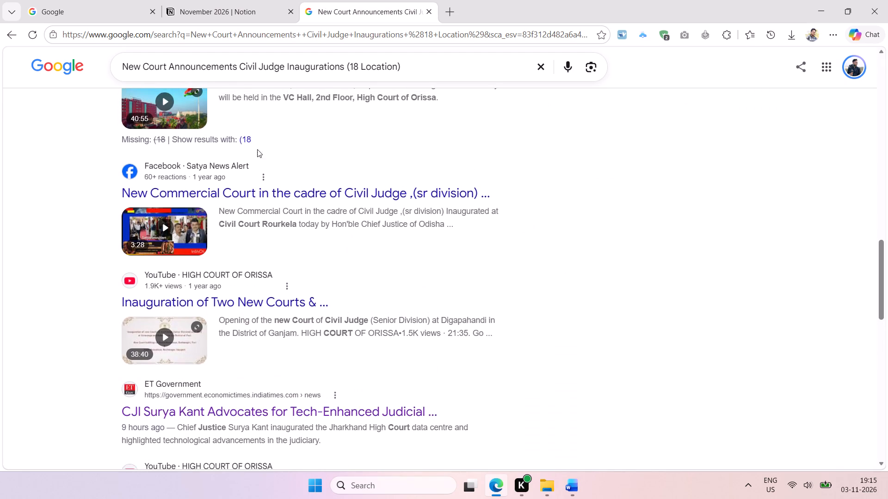
scroll(257, 137, up, 5)
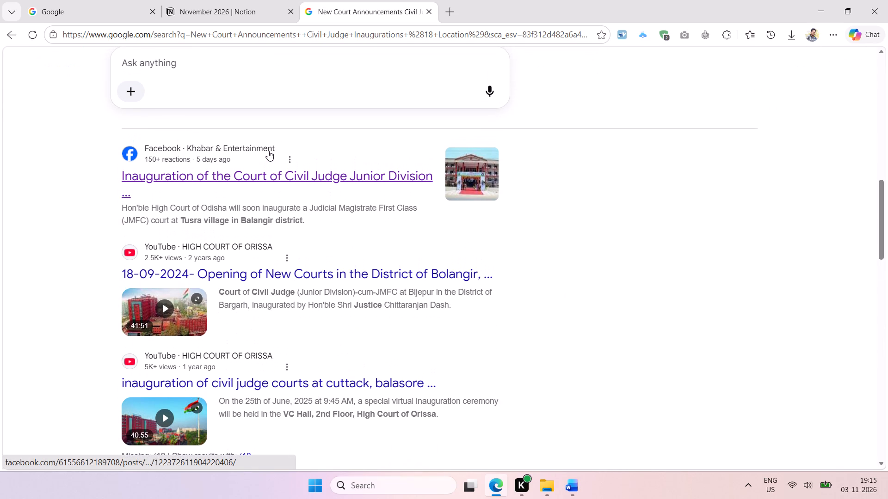
scroll(268, 151, down, 3)
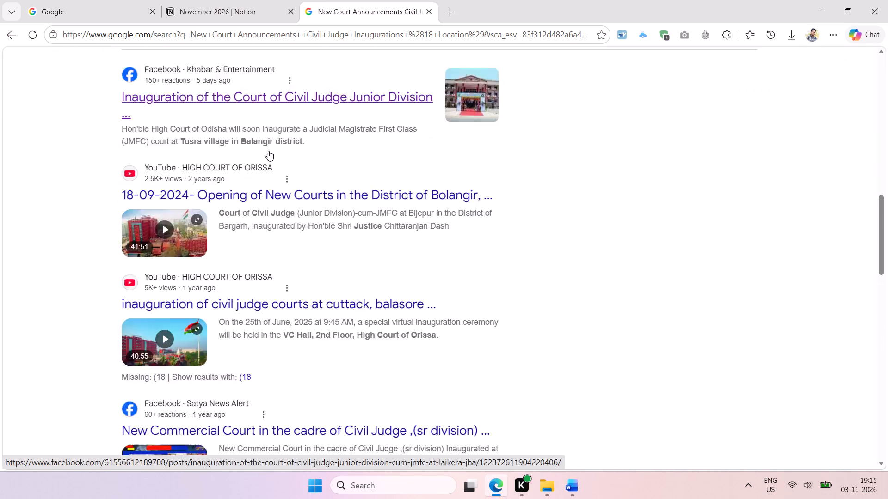
scroll(268, 151, down, 6)
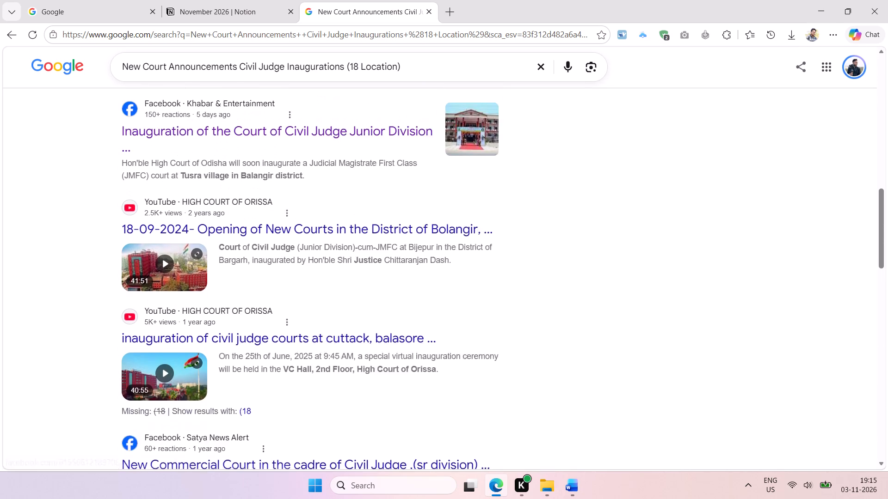
scroll(390, 82, up, 5)
scroll(358, 138, up, 7)
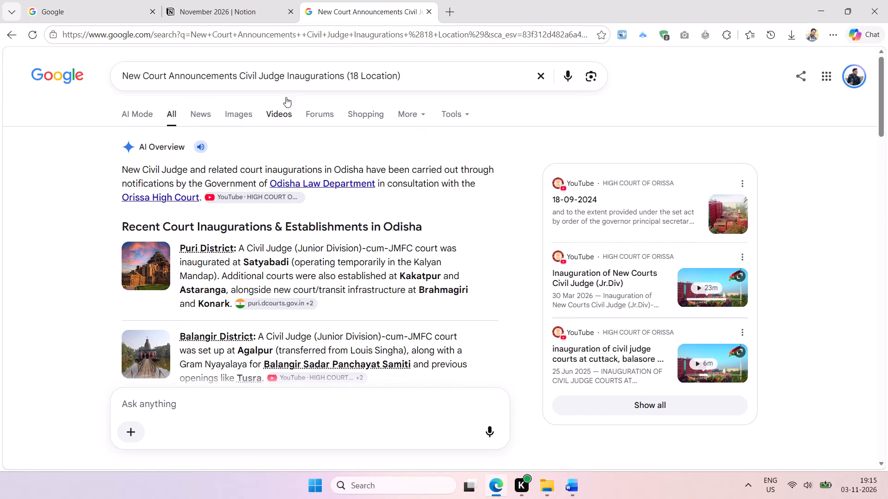
Refine the Google search to "New Court Announcements Civil Judge Inaugurations (18 Location in odisha)".
click(404, 75)
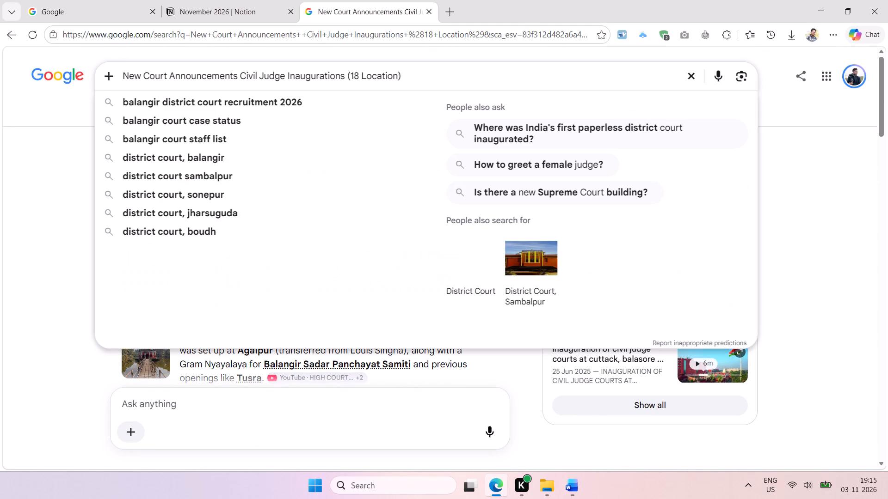
key(BackSpace)
key(space)
text(o)
key(BackSpace)
text(in odisha))
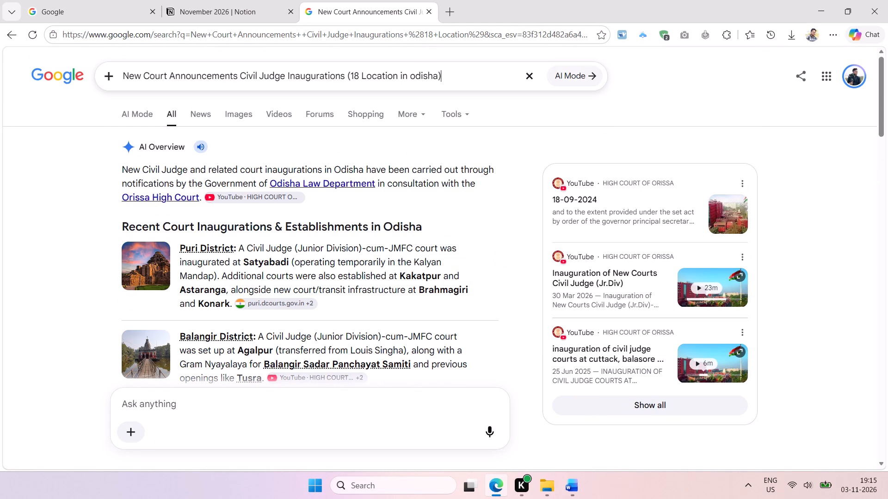
key(Return)
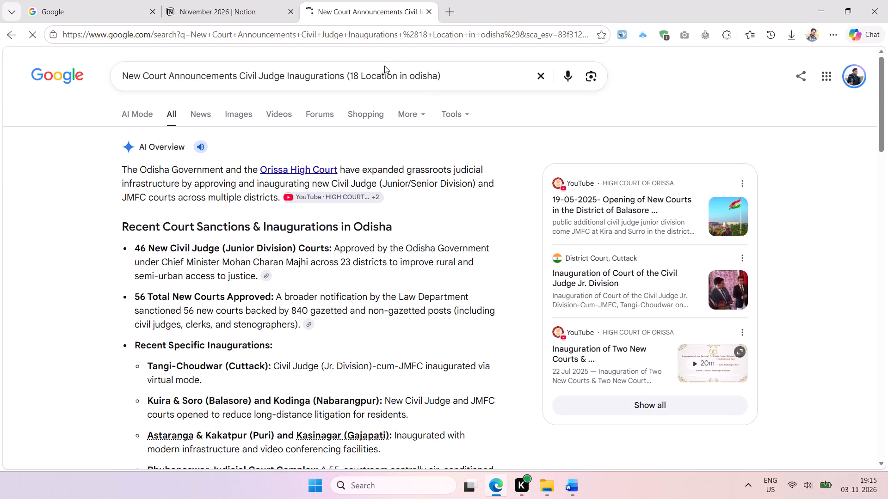
Examine the AI overview and the search results for the new civil judge courts in Odisha.
scroll(325, 207, down, 1)
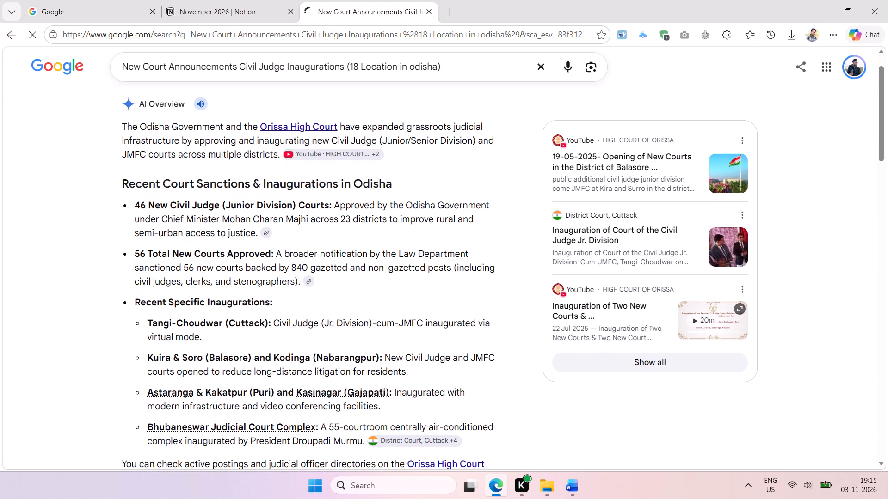
scroll(322, 209, down, 2)
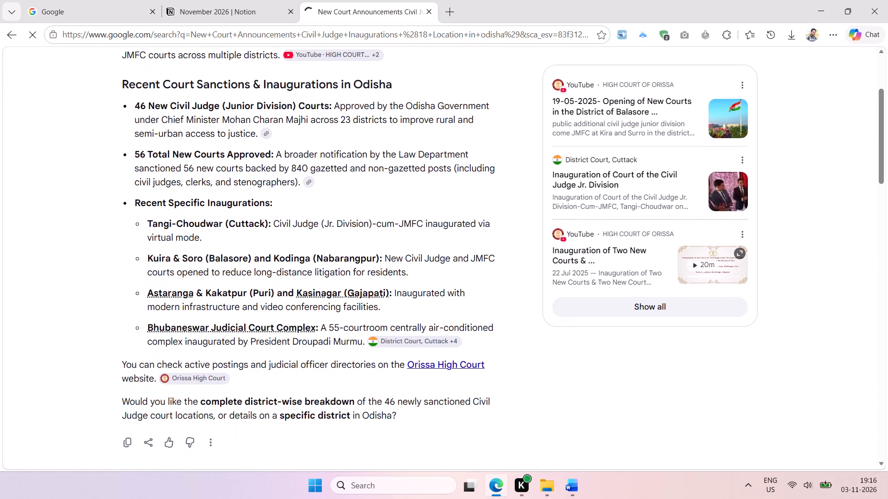
scroll(322, 209, down, 7)
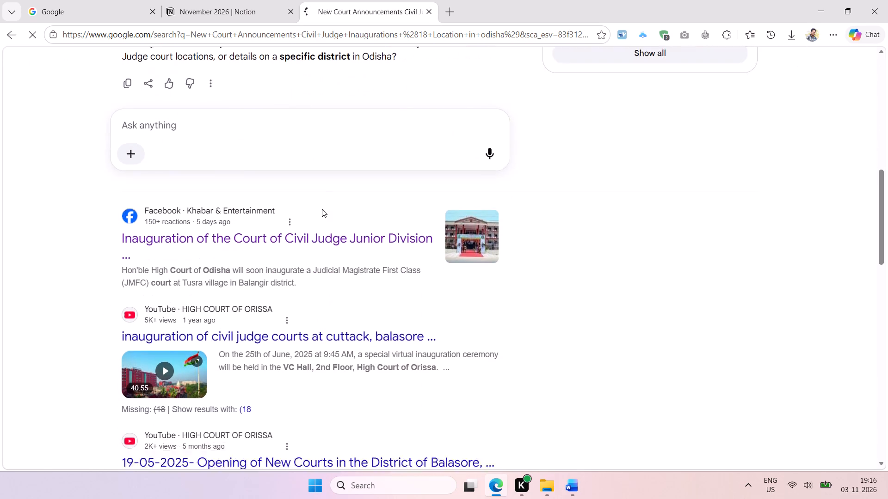
scroll(322, 209, down, 5)
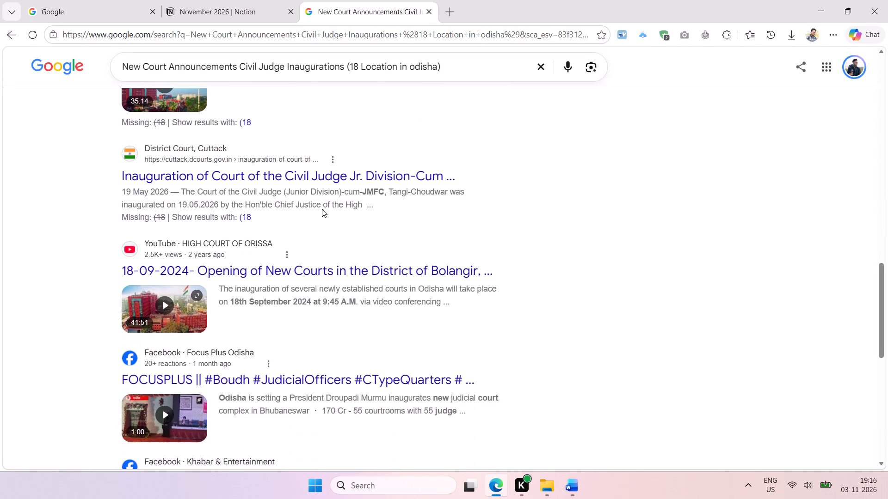
scroll(322, 209, down, 6)
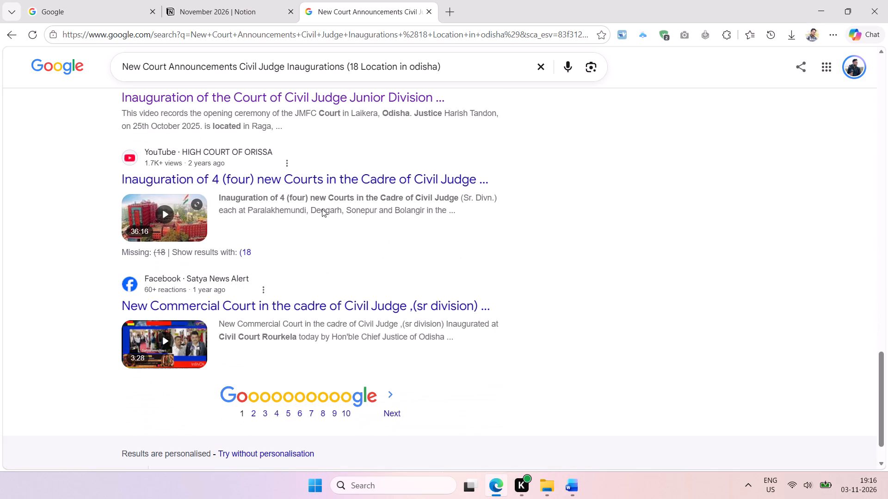
scroll(322, 209, down, 2)
scroll(467, 104, up, 7)
scroll(276, 0, up, 5)
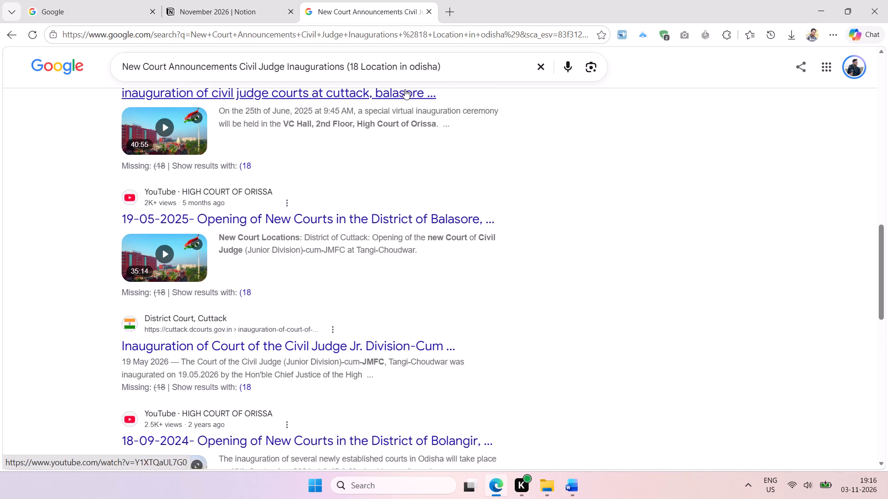
scroll(406, 37, up, 3)
Close the browser tab with the court search results.
click(382, 0)
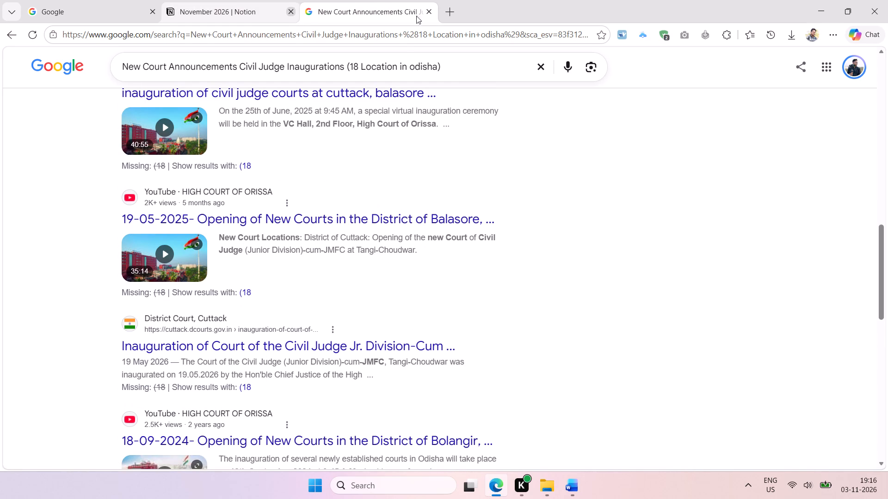
click(429, 13)
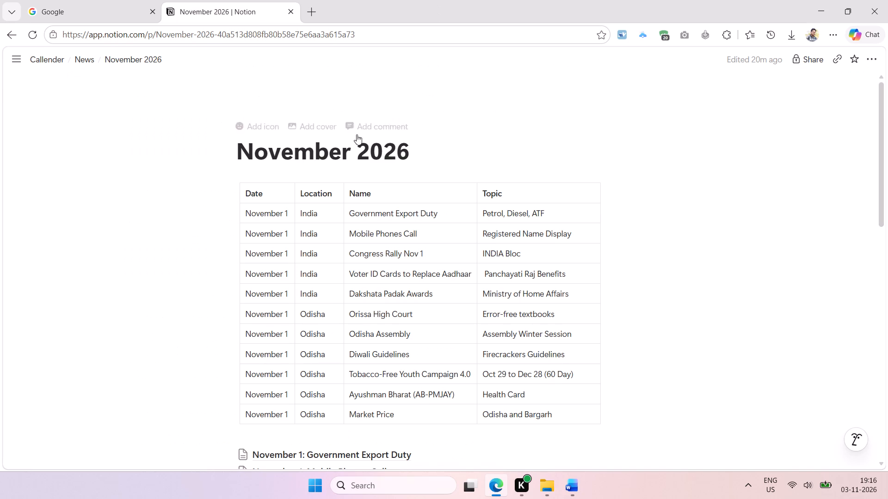
Switch to Word and close the Civil Judge document.
click(571, 498)
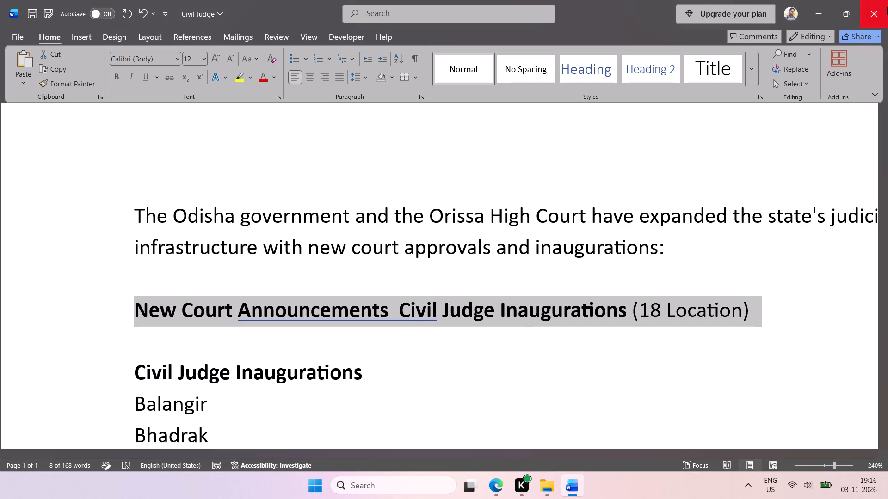
click(885, 8)
click(490, 325)
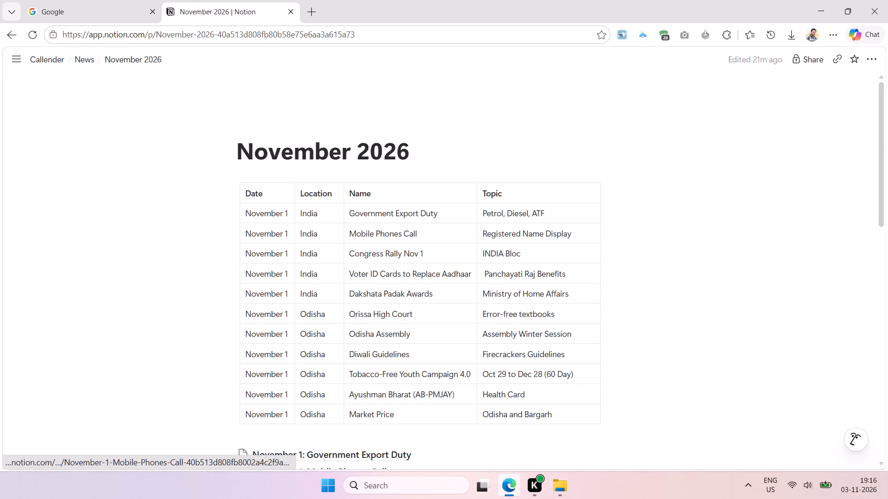
Review the November 3 table and page links on the November 2026 Notion page.
scroll(447, 408, down, 2)
scroll(402, 344, down, 3)
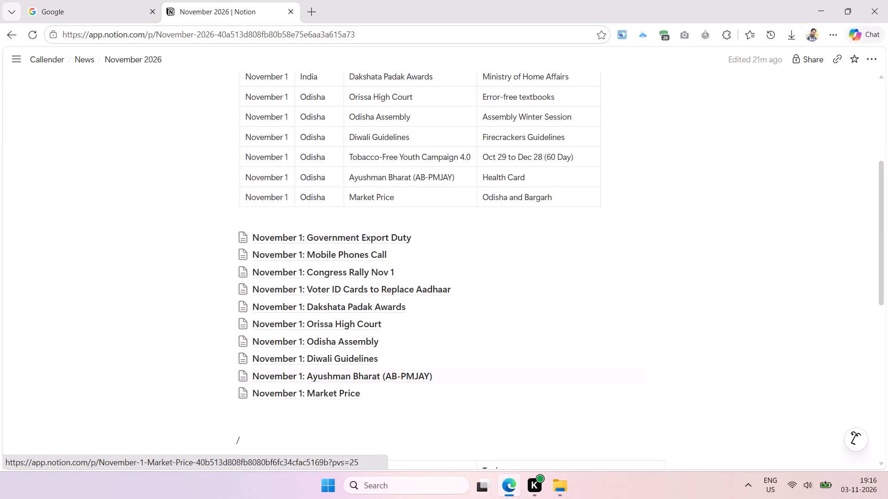
scroll(531, 392, down, 2)
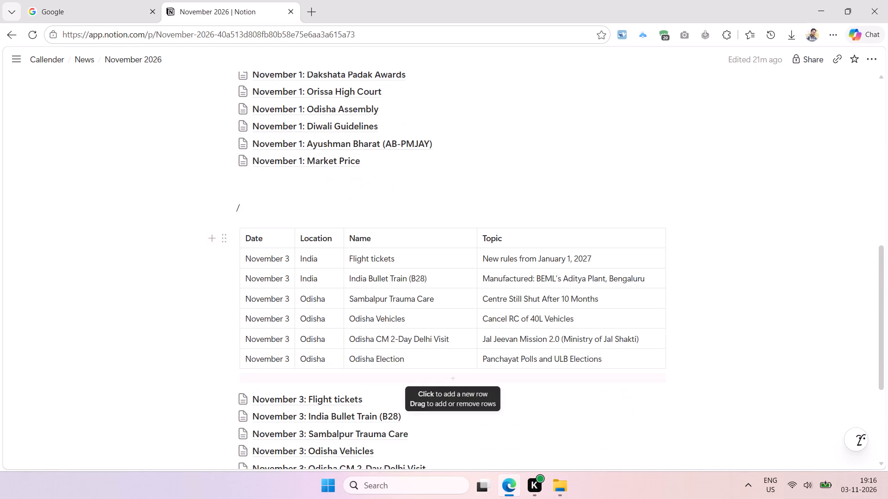
scroll(505, 376, down, 3)
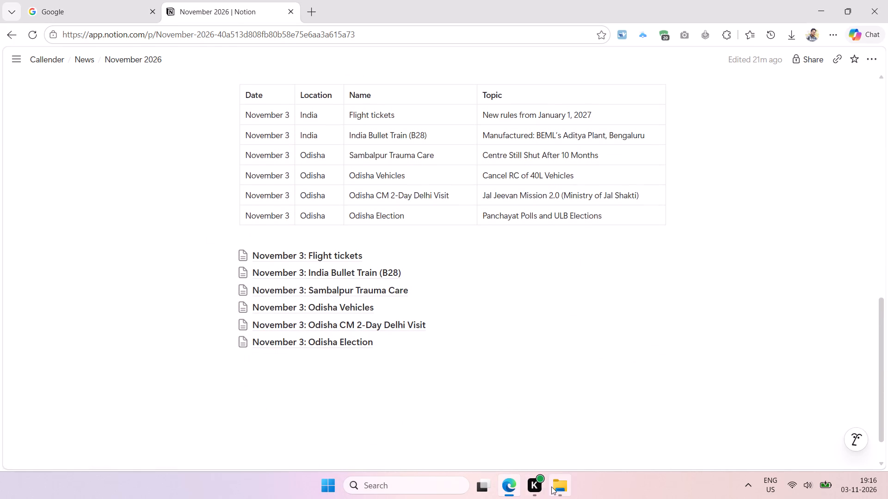
Delete the Odisha folder from Nov 3 > Important in File Explorer.
click(557, 488)
click(209, 166)
key(BackSpace)
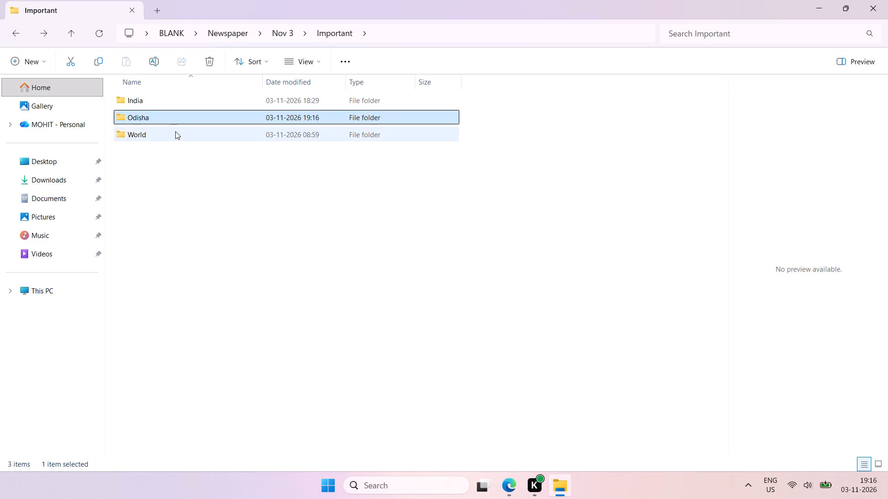
key(Delete)
Open the Learjet crash document from the World folder in Word and maximize its window.
double_click(155, 117)
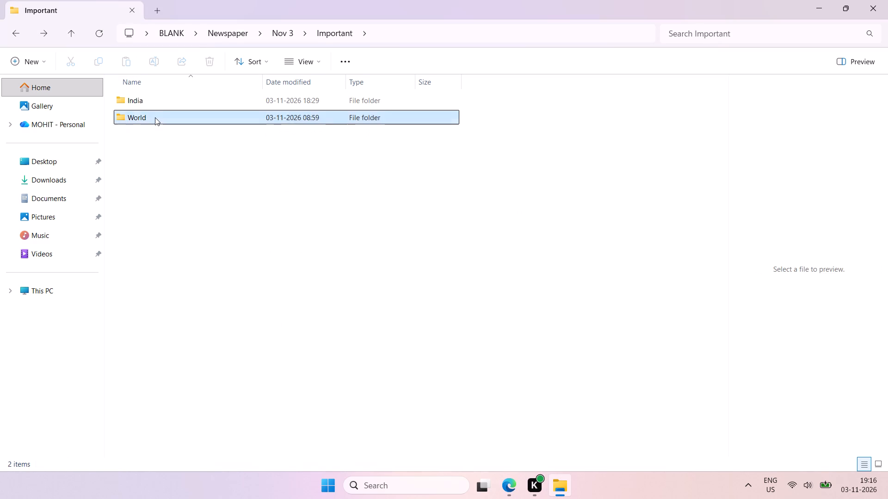
click(159, 104)
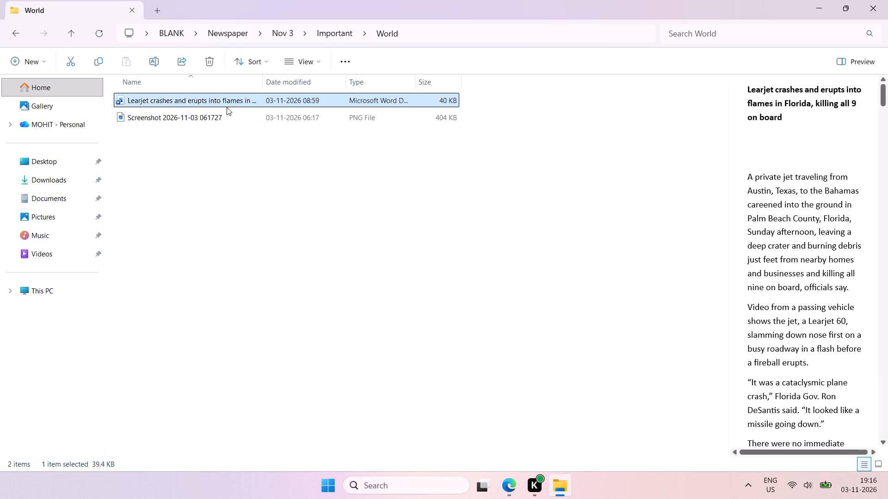
click(216, 117)
click(251, 103)
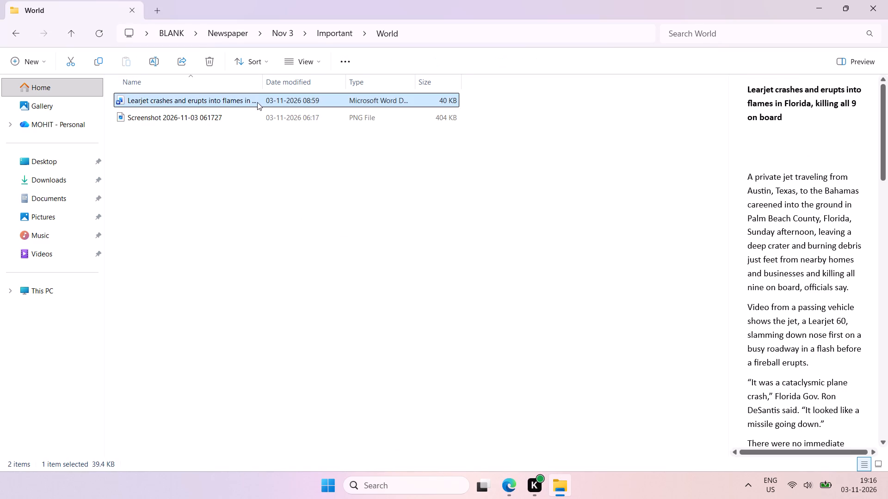
double_click(261, 99)
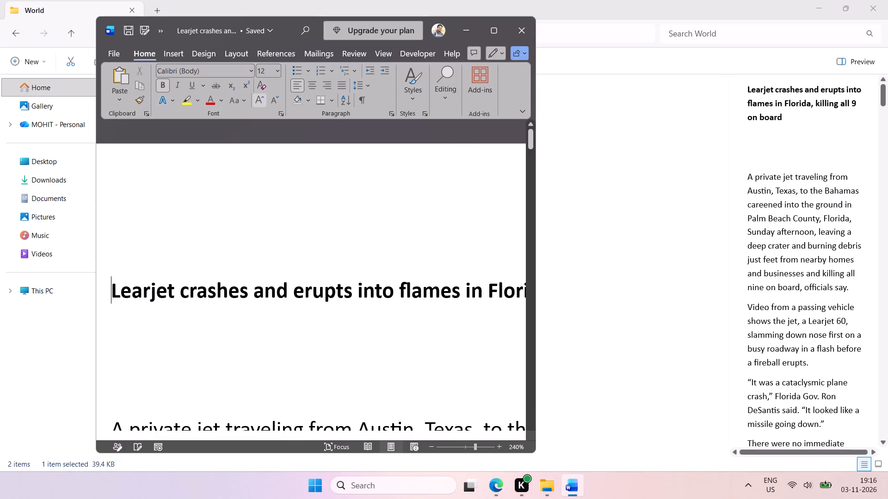
click(495, 37)
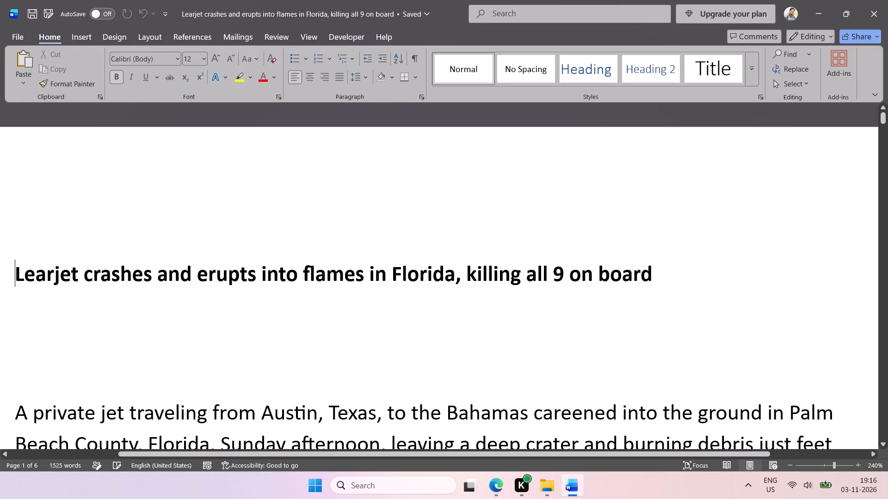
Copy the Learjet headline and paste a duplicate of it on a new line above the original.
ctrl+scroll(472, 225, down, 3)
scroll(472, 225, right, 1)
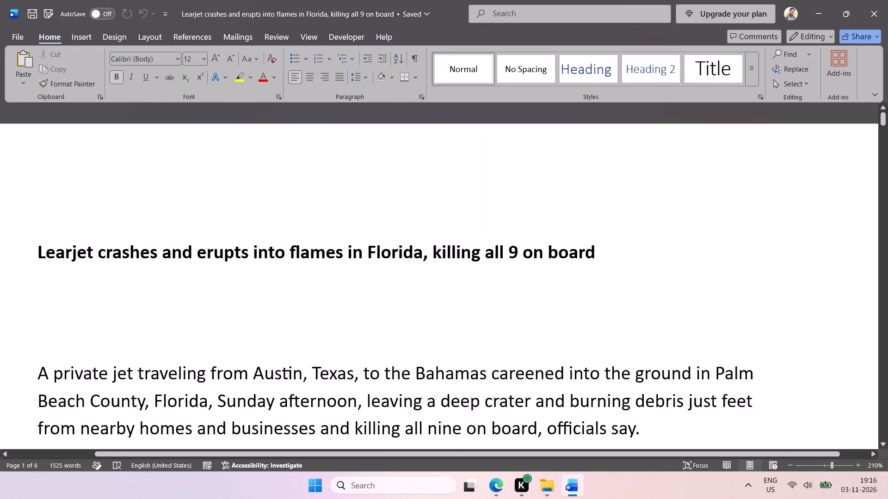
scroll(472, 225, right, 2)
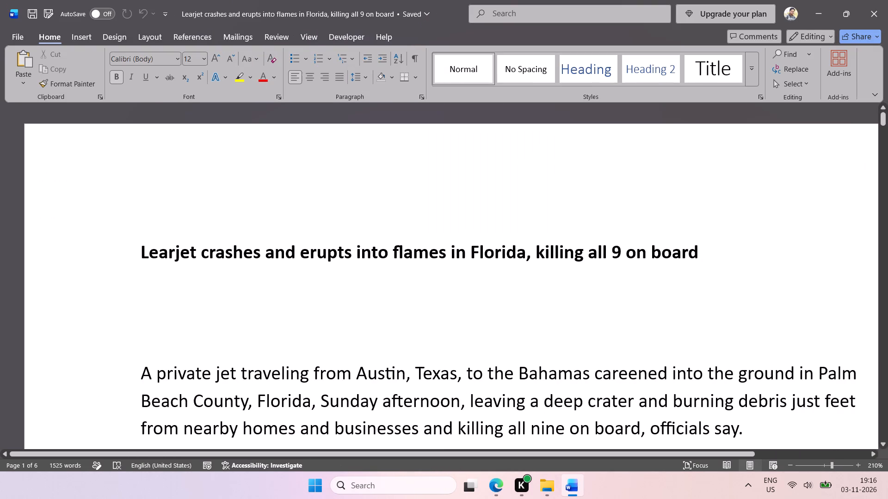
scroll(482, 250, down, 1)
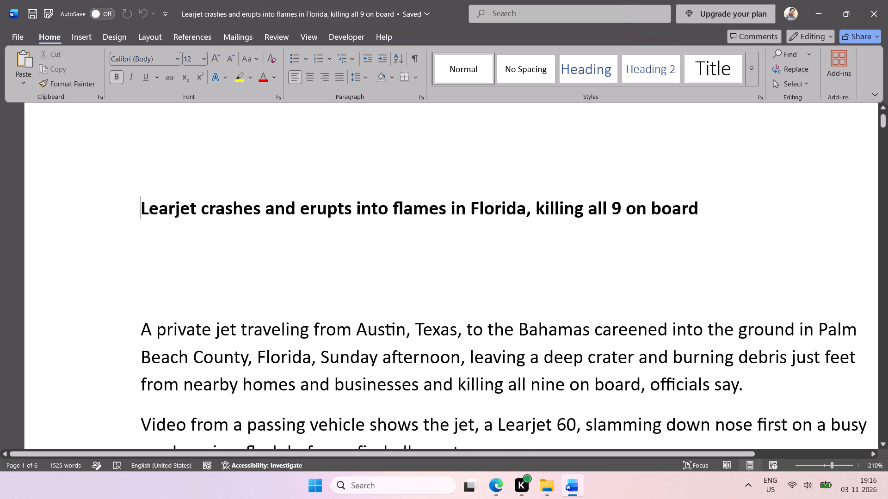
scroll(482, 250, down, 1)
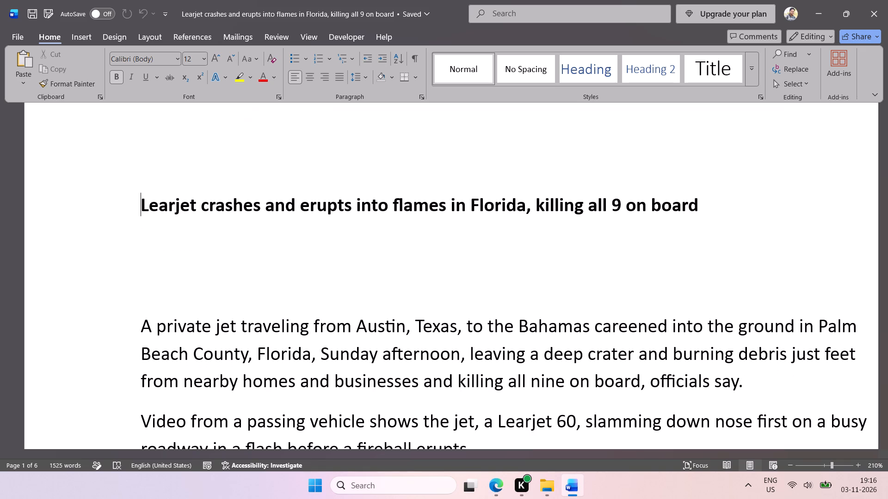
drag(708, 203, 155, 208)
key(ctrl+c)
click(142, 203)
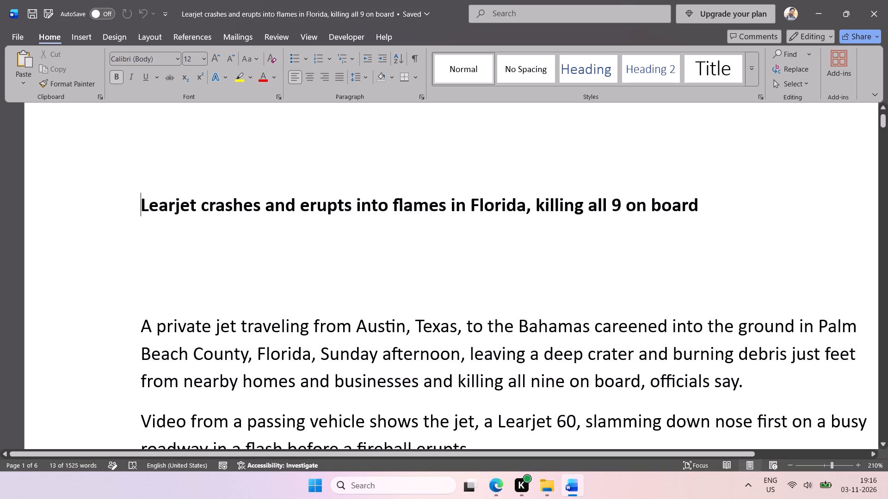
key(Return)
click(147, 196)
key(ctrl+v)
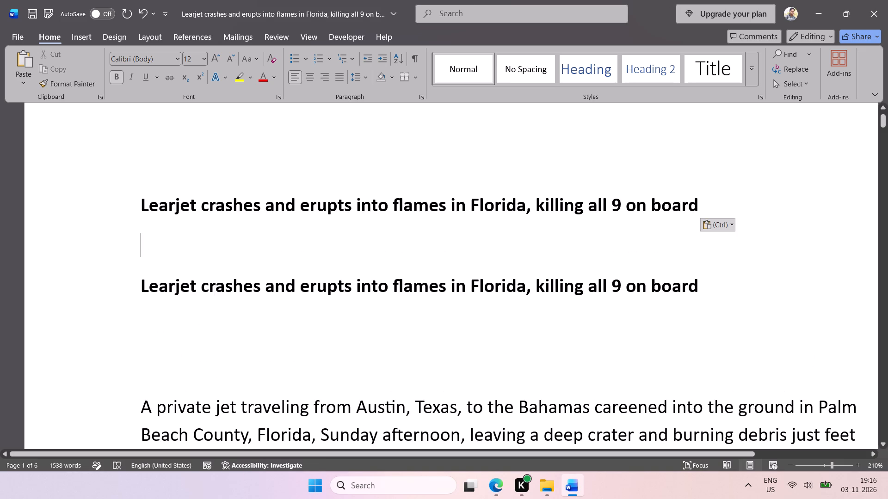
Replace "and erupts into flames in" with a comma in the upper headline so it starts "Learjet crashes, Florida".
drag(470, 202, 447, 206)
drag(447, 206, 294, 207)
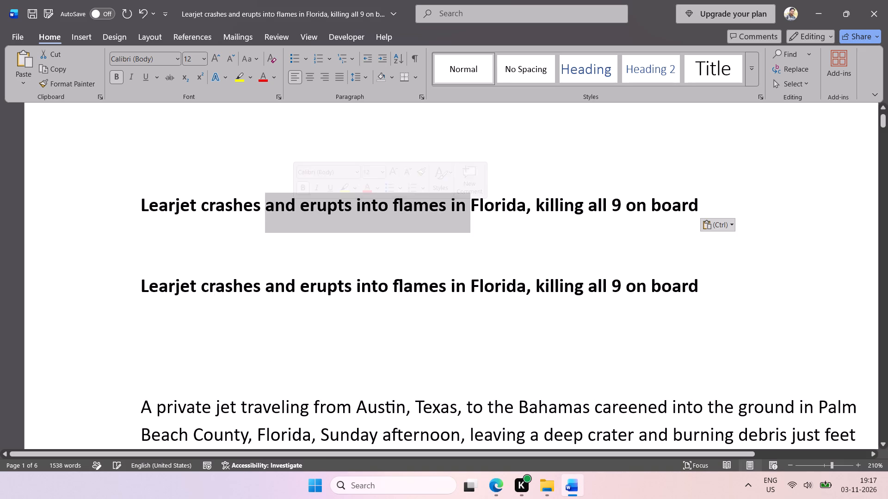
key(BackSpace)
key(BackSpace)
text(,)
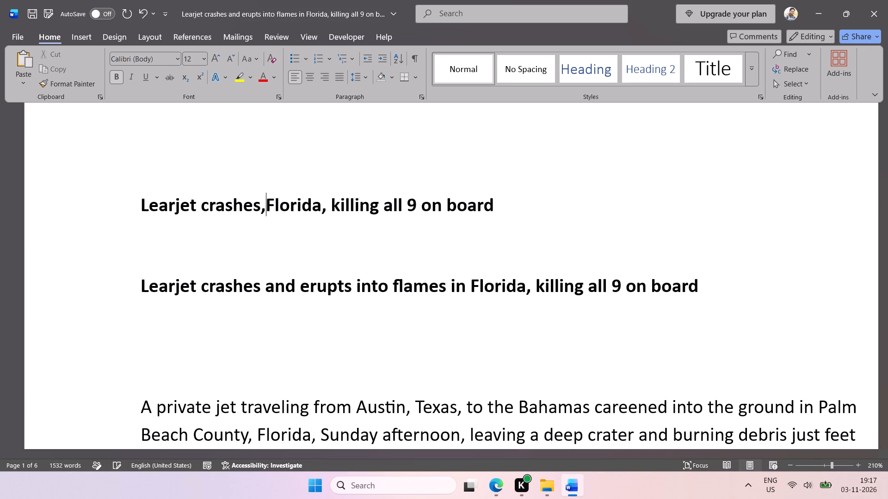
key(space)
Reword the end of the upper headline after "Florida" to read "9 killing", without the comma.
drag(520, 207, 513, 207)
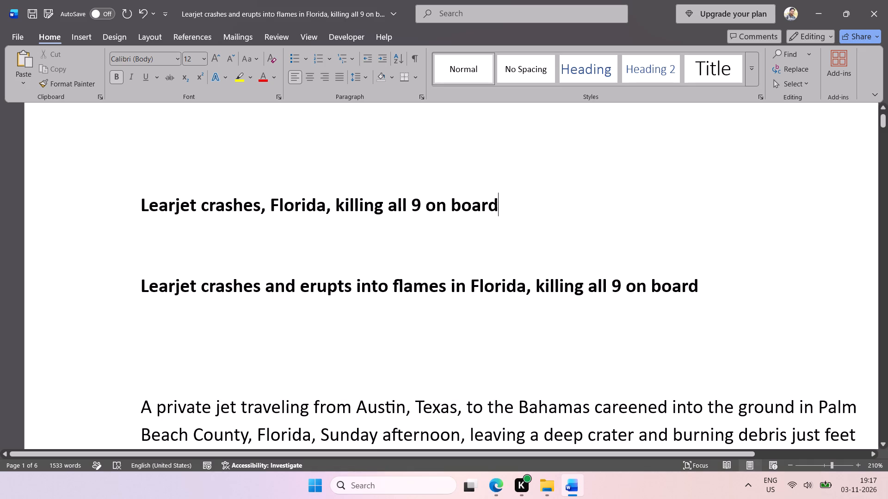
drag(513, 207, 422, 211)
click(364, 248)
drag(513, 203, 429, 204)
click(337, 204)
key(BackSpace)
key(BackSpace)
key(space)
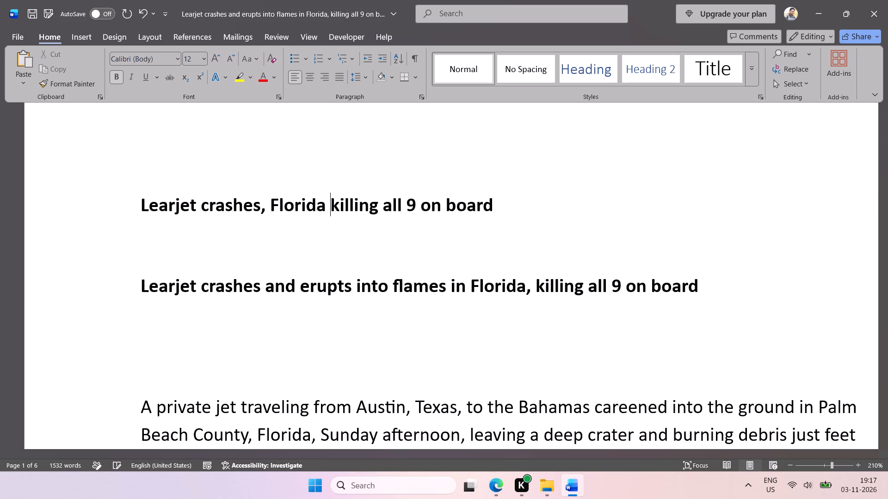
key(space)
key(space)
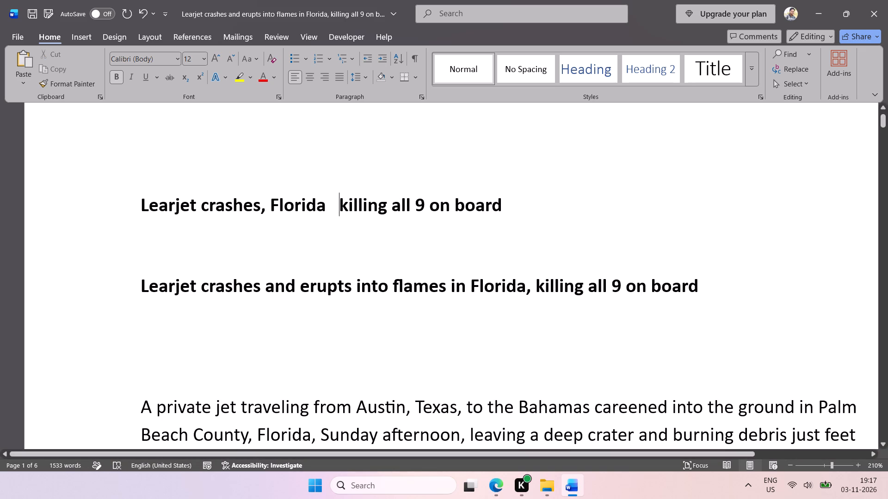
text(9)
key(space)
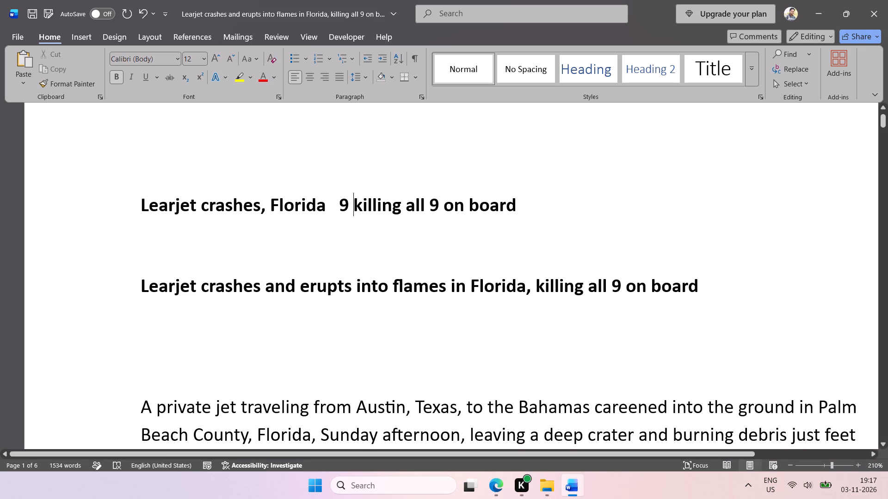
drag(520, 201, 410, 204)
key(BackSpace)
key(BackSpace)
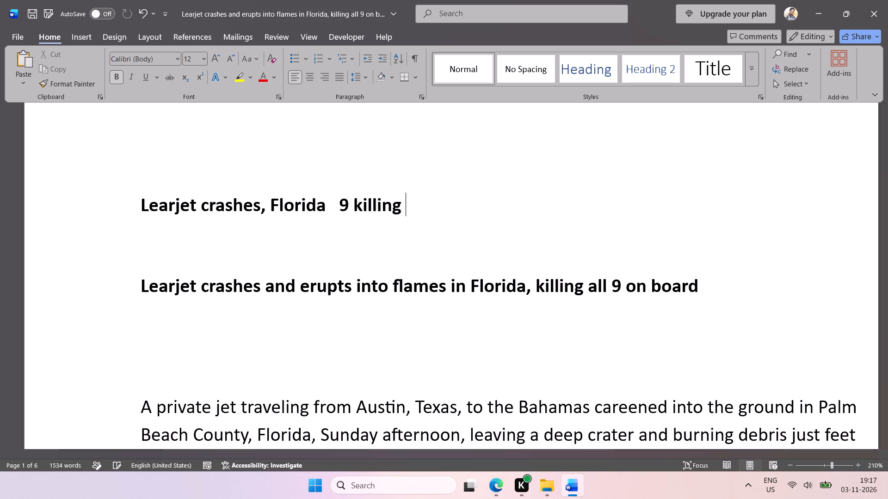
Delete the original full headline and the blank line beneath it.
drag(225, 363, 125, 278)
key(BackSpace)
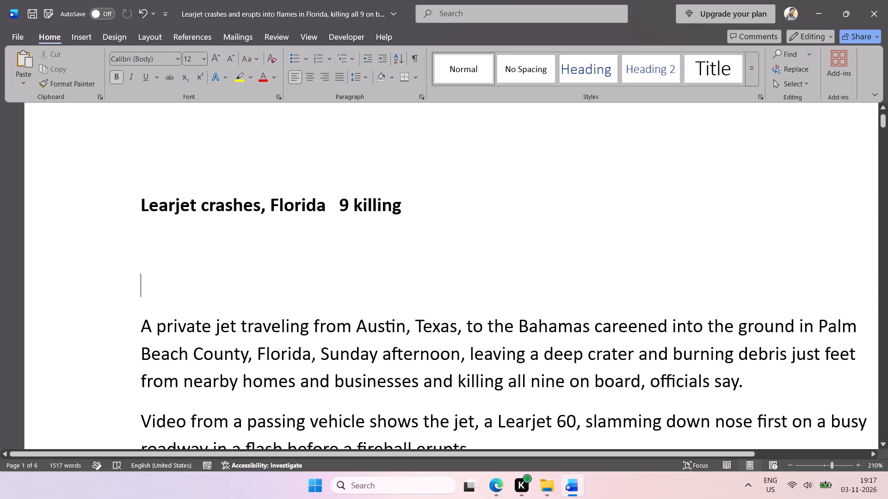
Read the article from its opening paragraph through the pilot's radio calls and the flight-tracking descent details.
scroll(331, 330, down, 1)
scroll(331, 330, left, 1)
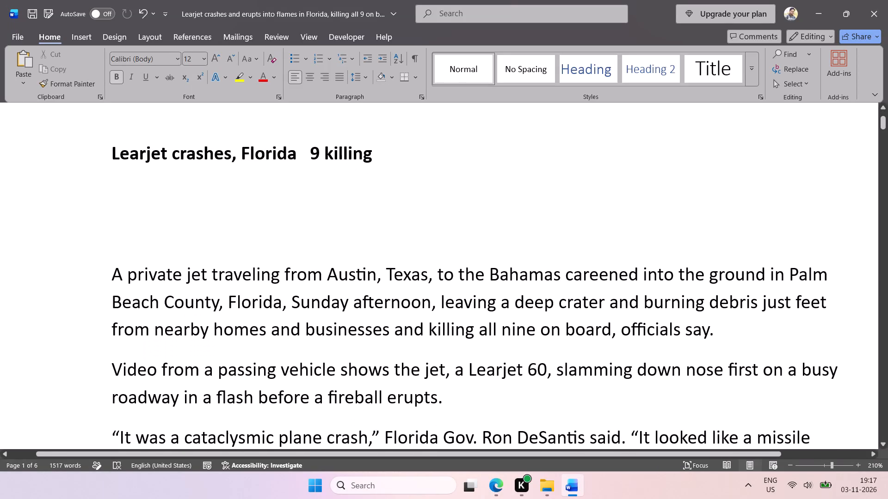
scroll(331, 330, left, 1)
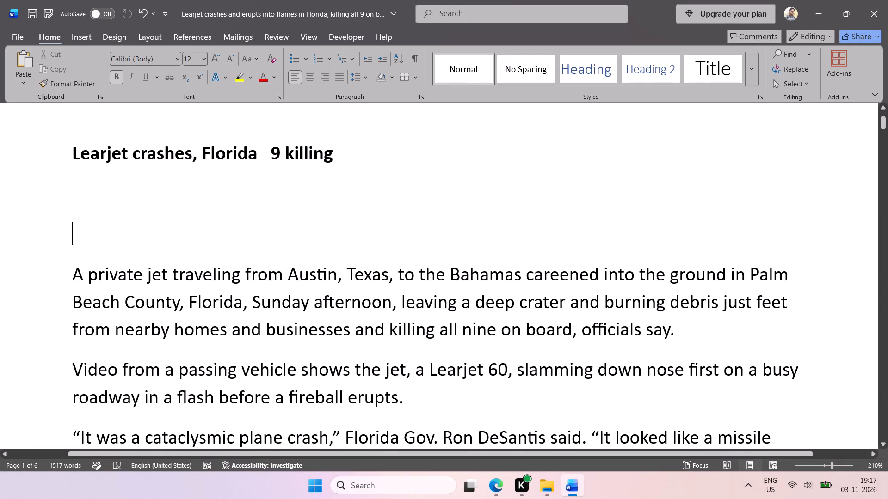
scroll(331, 330, left, 1)
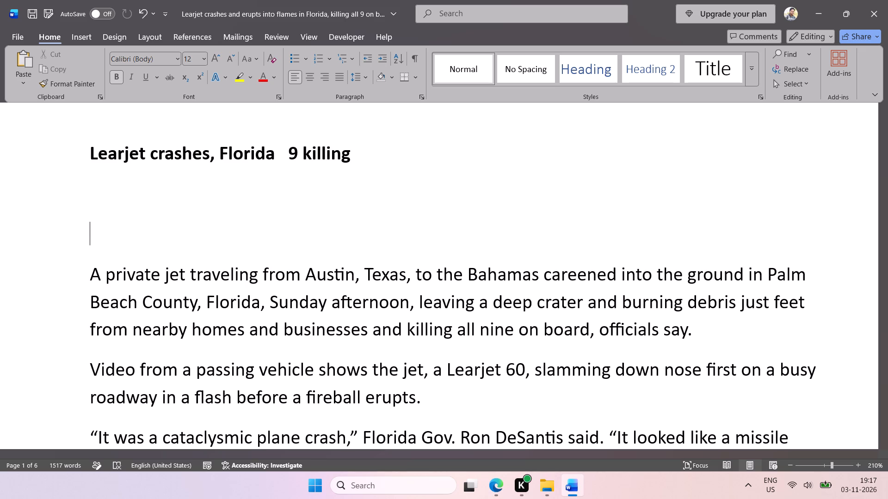
scroll(331, 324, down, 1)
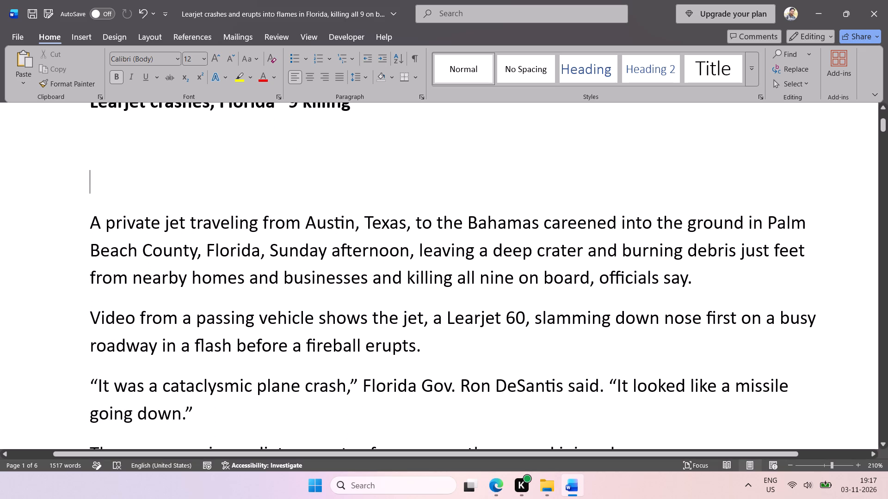
scroll(331, 323, left, 1)
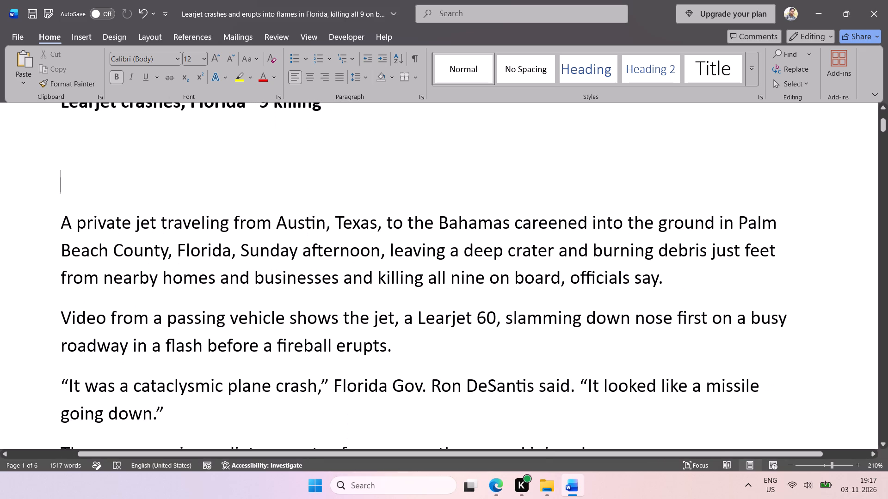
scroll(331, 323, left, 1)
scroll(331, 323, down, 2)
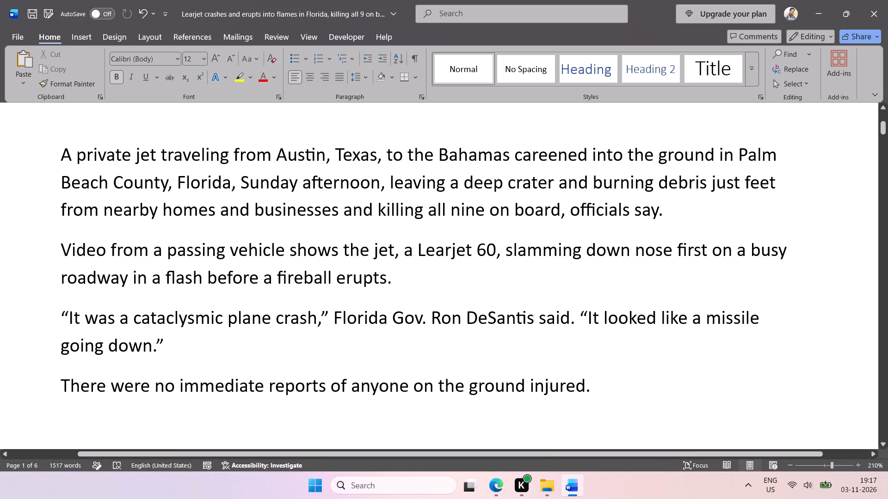
scroll(331, 323, down, 1)
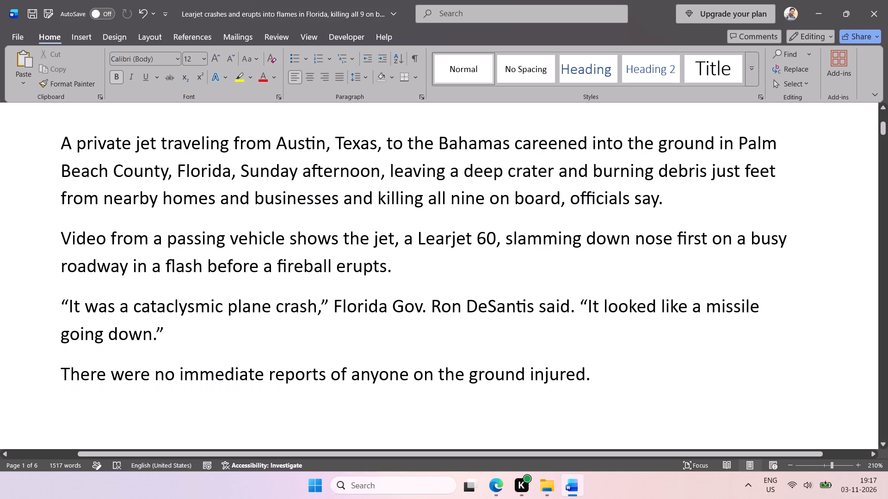
scroll(331, 323, down, 2)
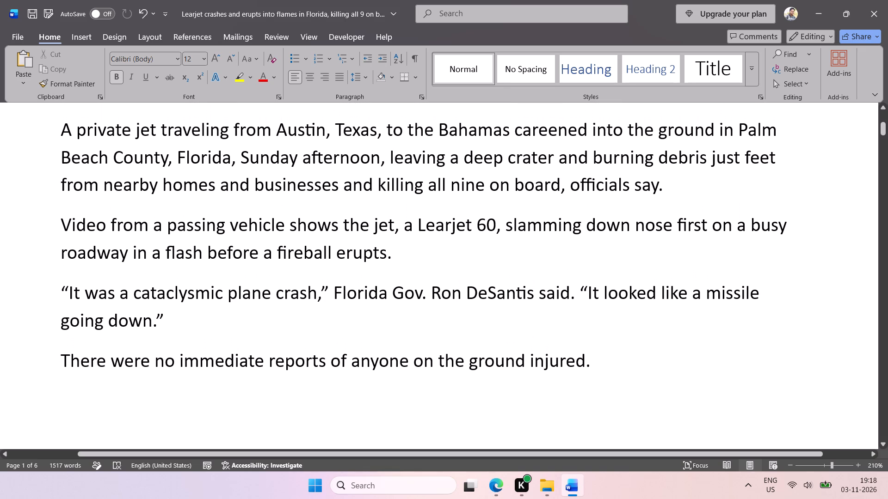
scroll(331, 323, down, 2)
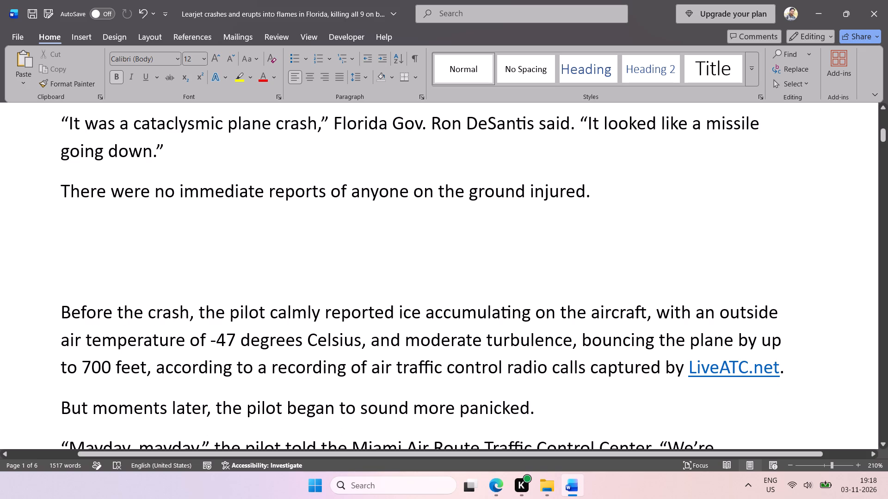
scroll(331, 323, down, 1)
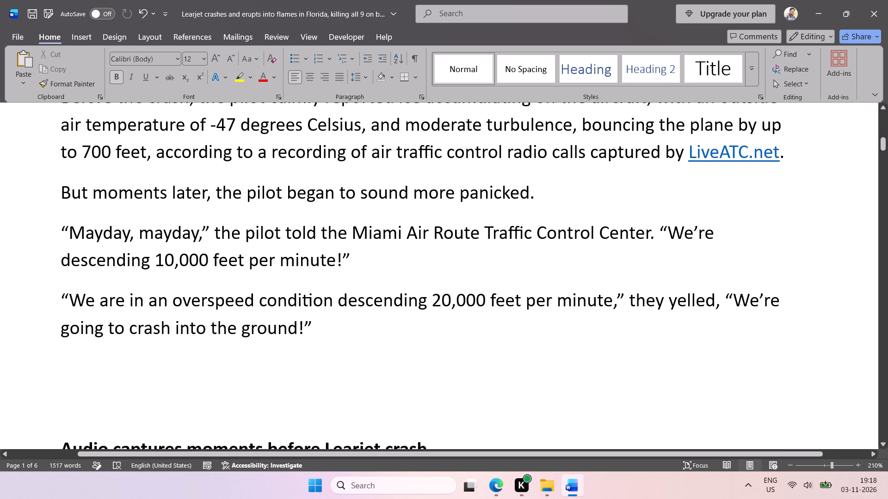
scroll(331, 323, down, 1)
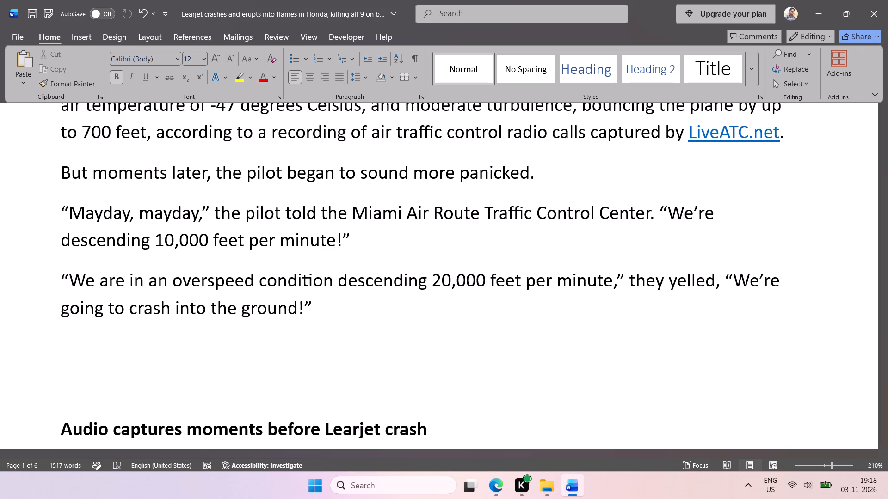
scroll(331, 323, down, 1)
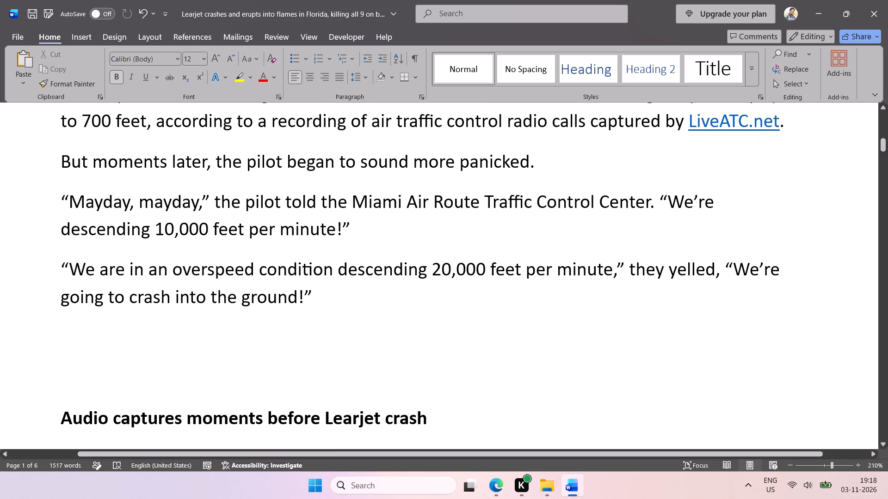
scroll(331, 323, down, 3)
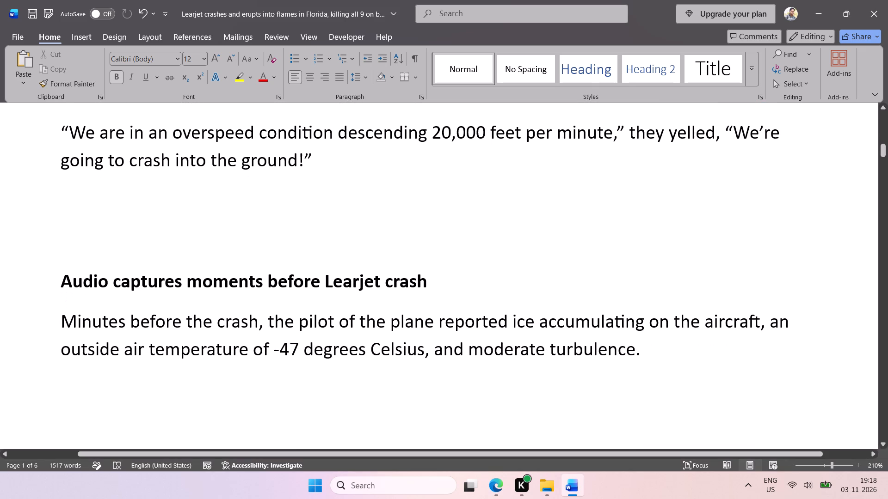
scroll(331, 323, down, 2)
scroll(331, 323, up, 1)
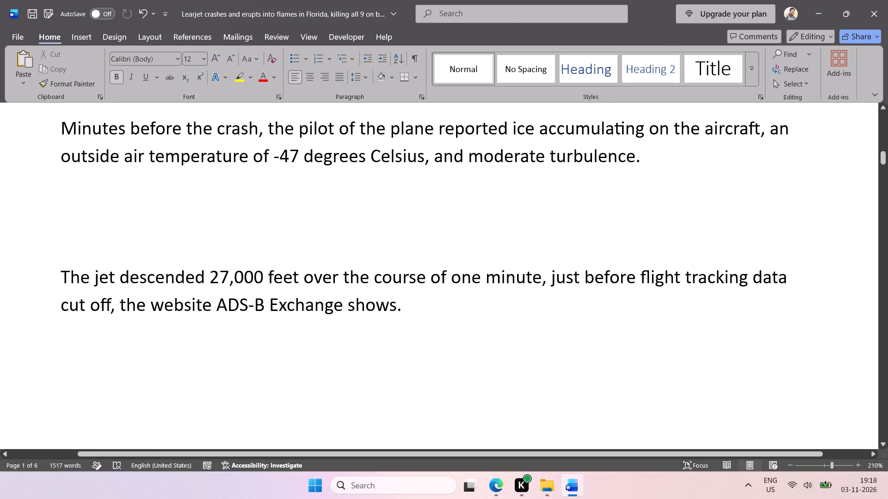
scroll(331, 323, up, 3)
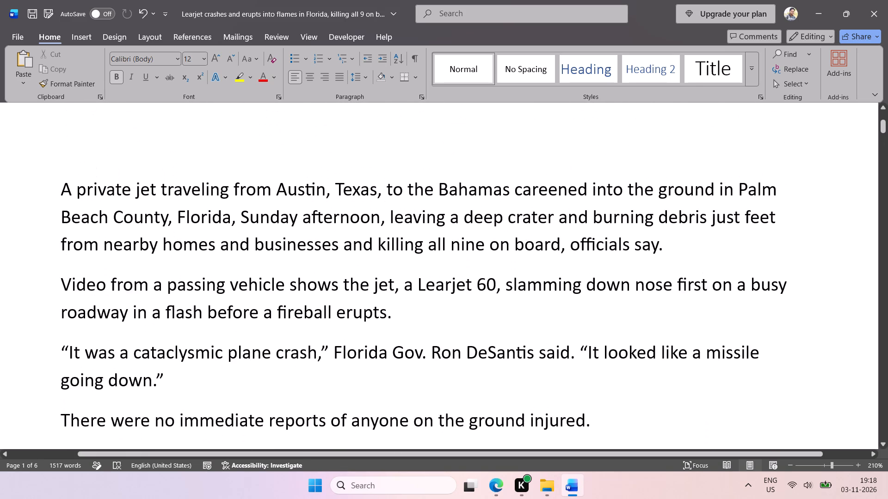
scroll(331, 323, up, 2)
scroll(334, 325, down, 1)
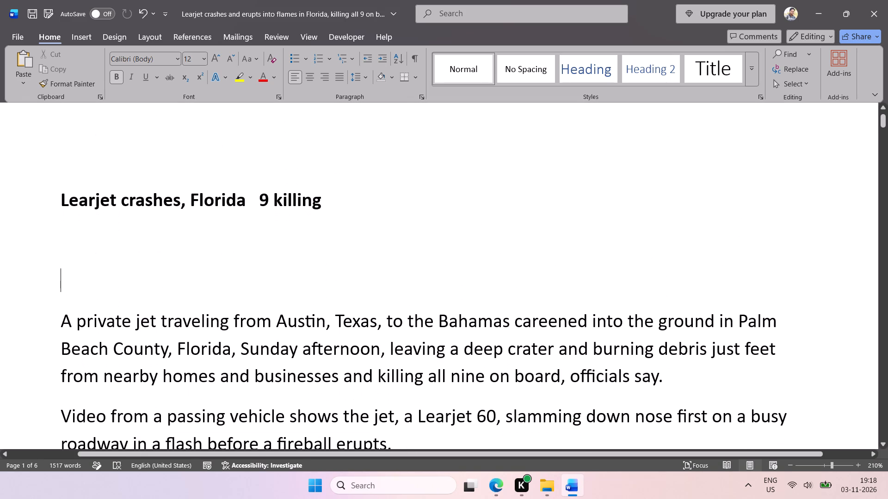
scroll(333, 325, down, 1)
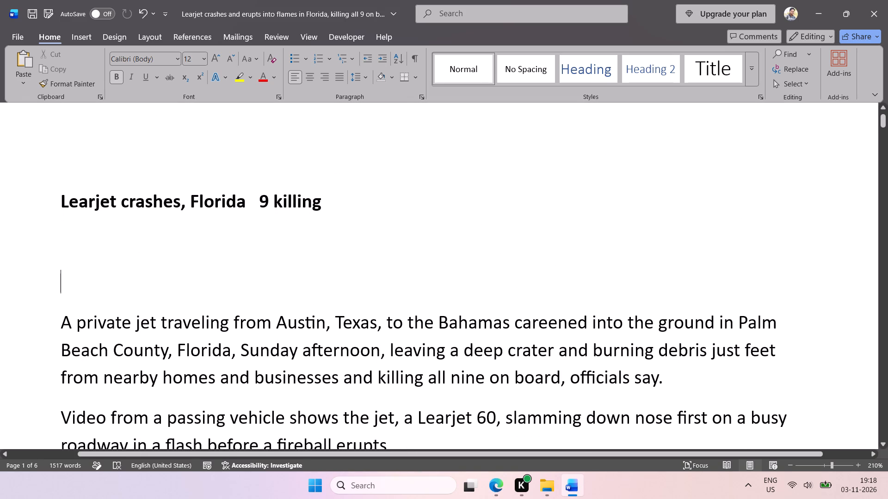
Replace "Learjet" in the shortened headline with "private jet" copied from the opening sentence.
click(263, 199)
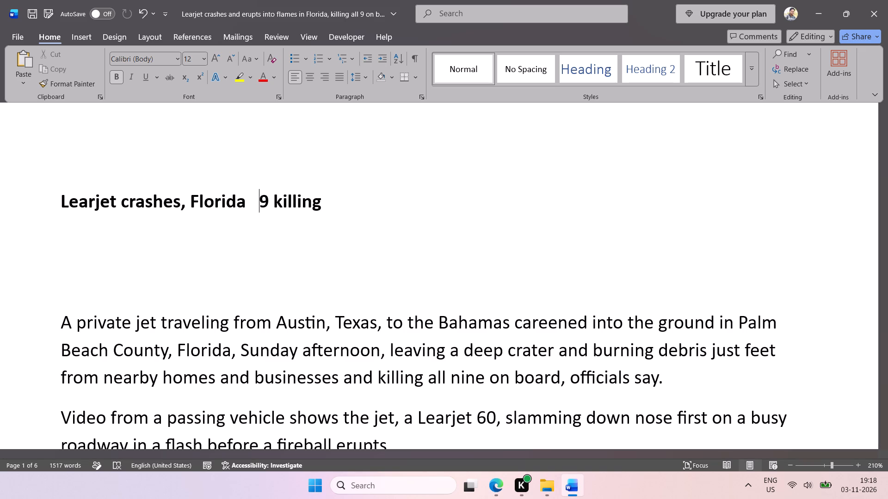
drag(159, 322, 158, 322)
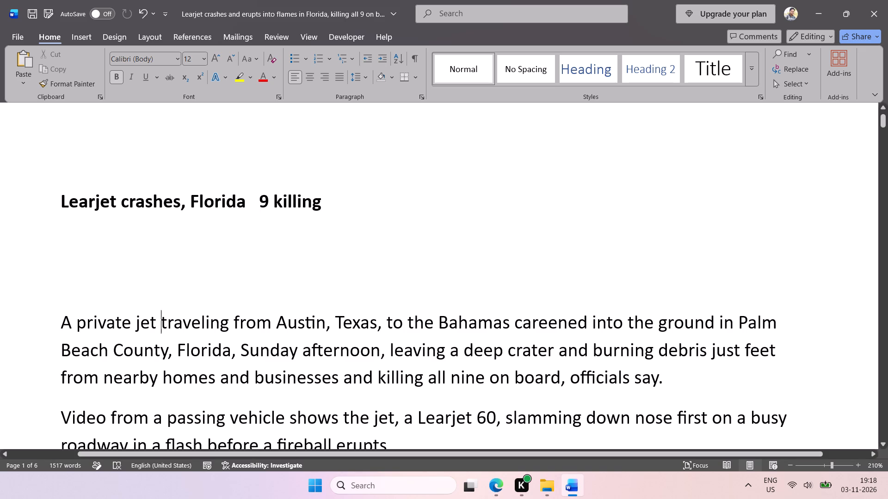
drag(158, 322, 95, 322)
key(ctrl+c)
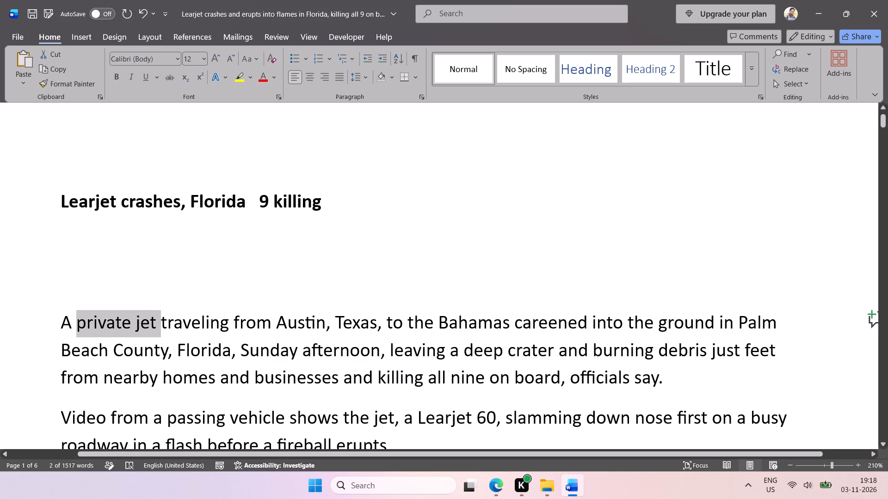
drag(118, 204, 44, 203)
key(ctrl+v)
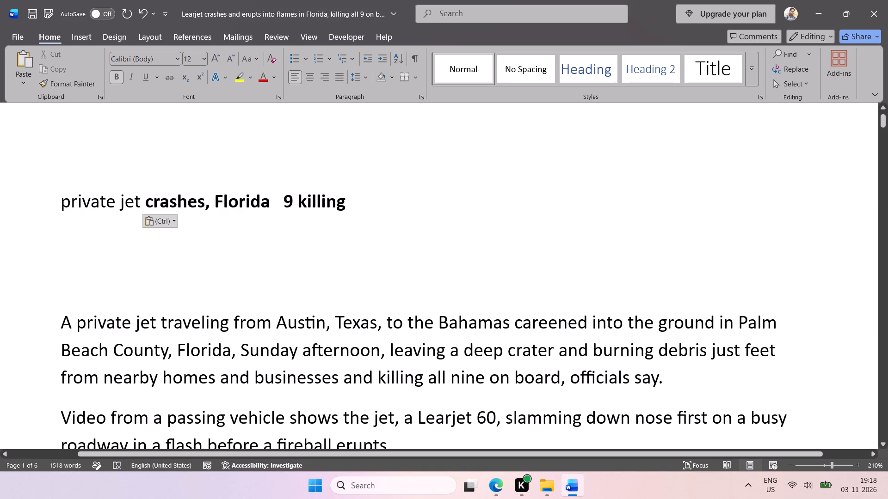
Close the Learjet crash document without saving its changes.
click(877, 3)
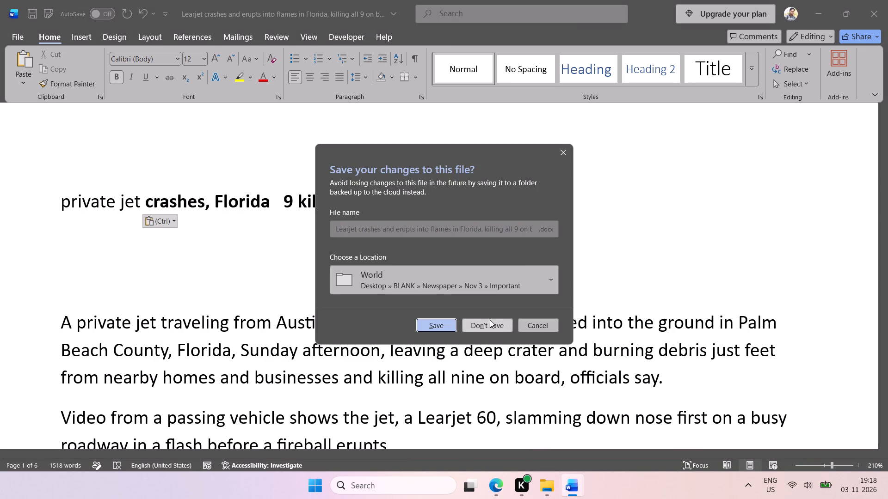
click(490, 320)
Delete the Learjet crash document from the Nov 3 > Important > World folder in File Explorer.
click(186, 150)
click(186, 104)
key(Delete)
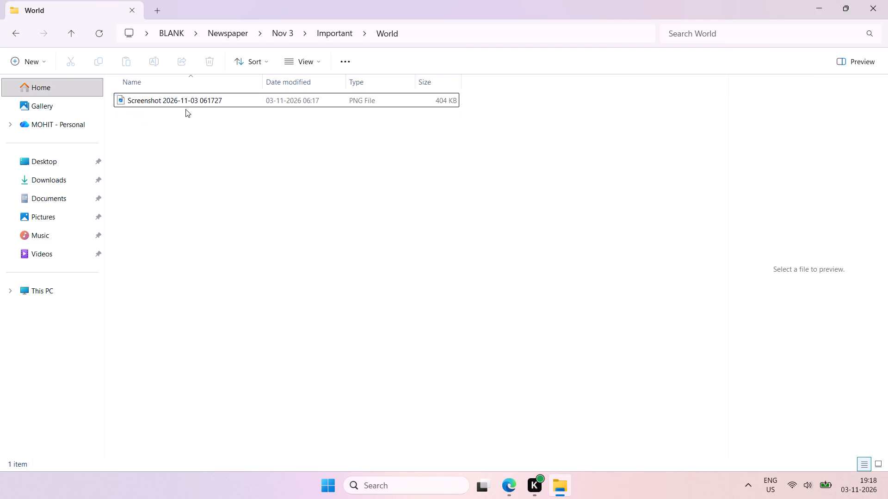
click(187, 107)
double_click(245, 101)
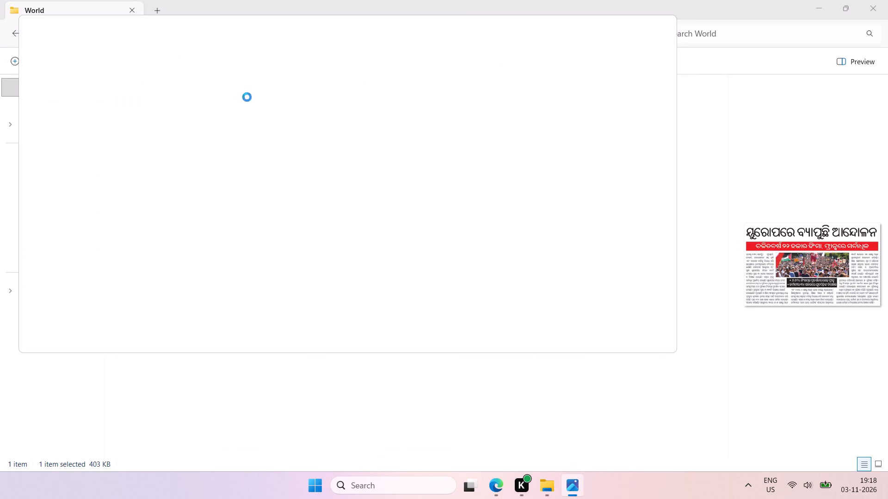